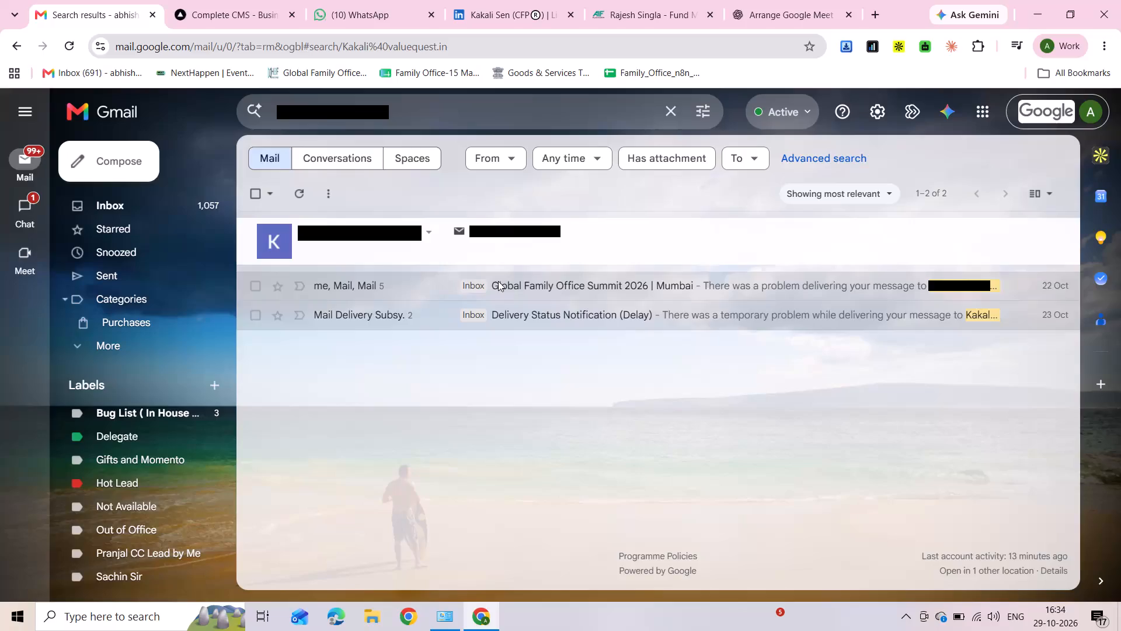
Open the "Global Family Office Summit 2026 | Mumbai" email thread from the search results to review its messages.
click(611, 285)
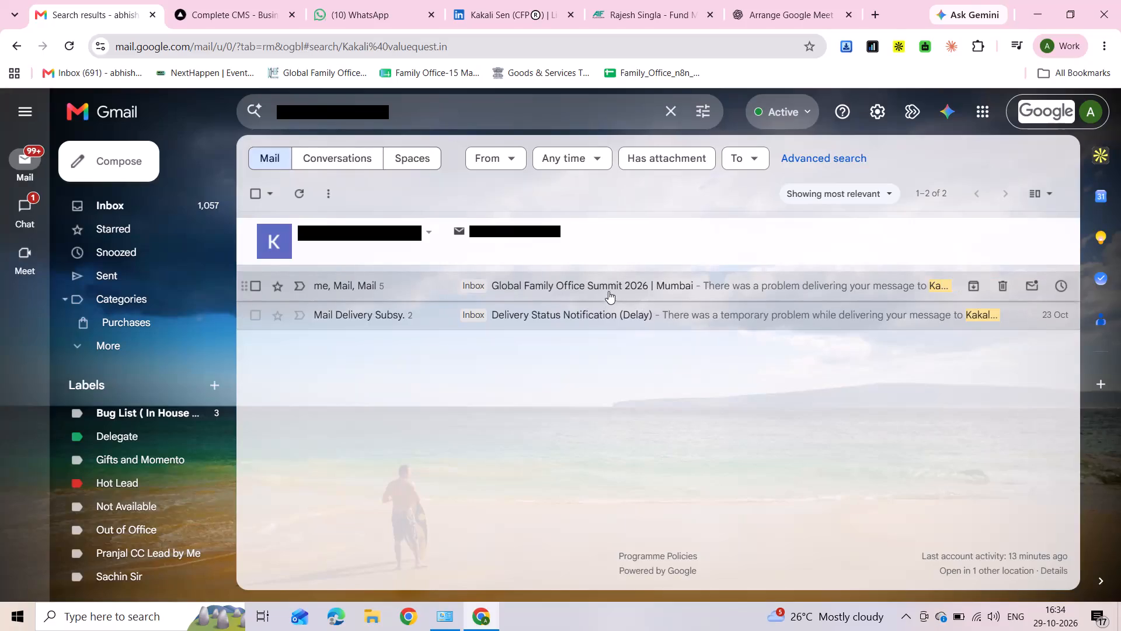
scroll(524, 406, down, 1)
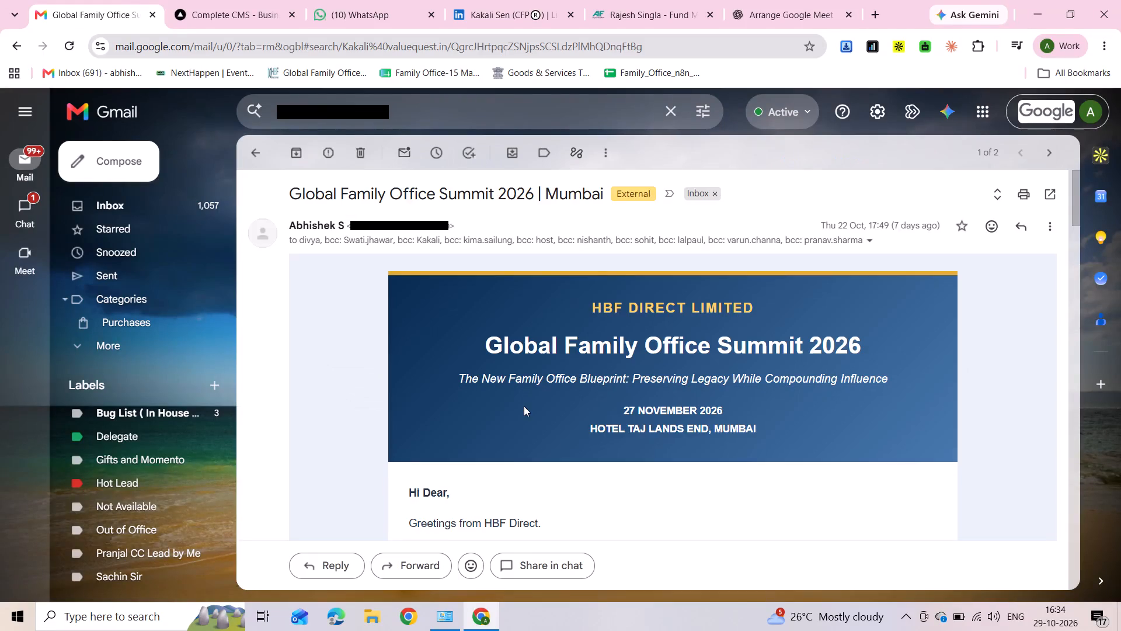
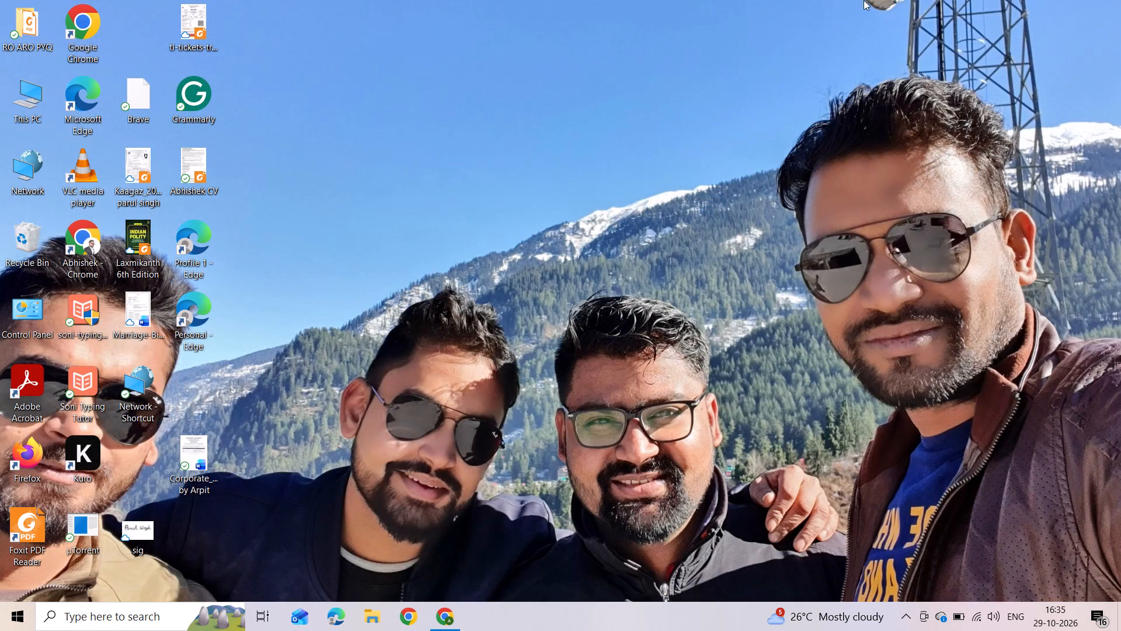
Switch to File Explorer by opening This PC from the desktop to access the computer's folders and drives.
click(20, 89)
key(Return)
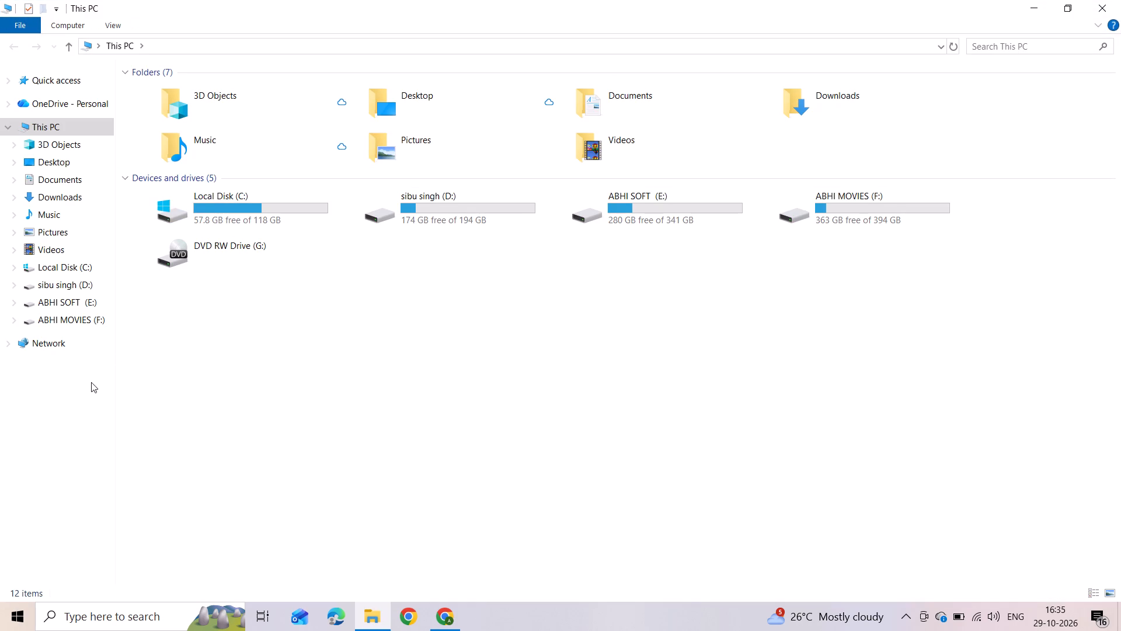
Delete the duplicate file GFOS_Bank (1) from the Downloads folder.
double_click(53, 200)
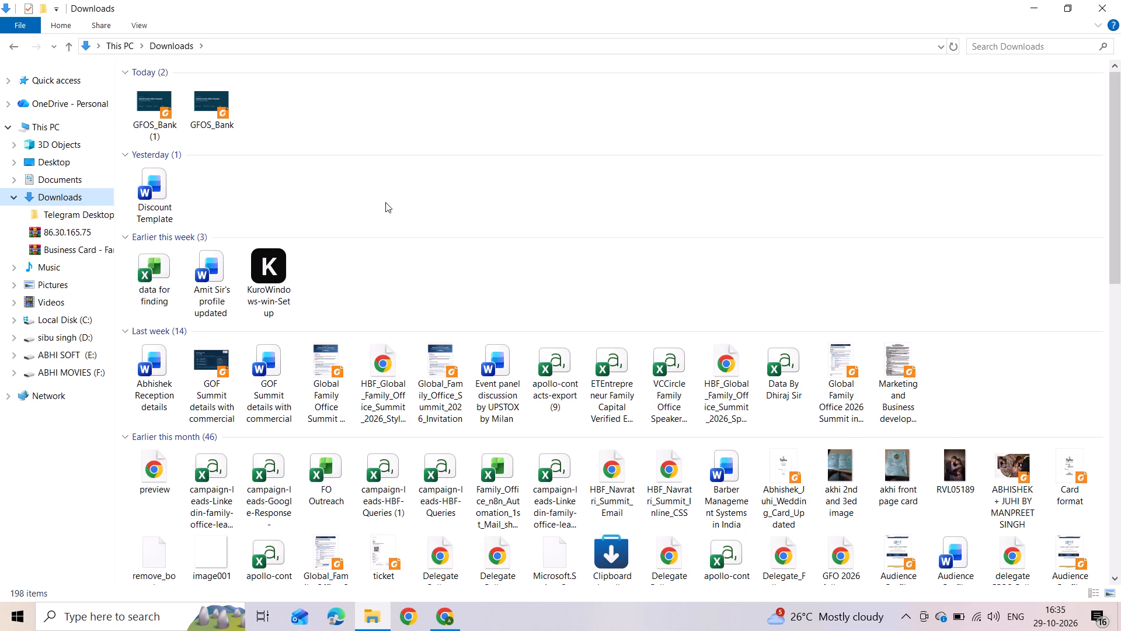
click(332, 200)
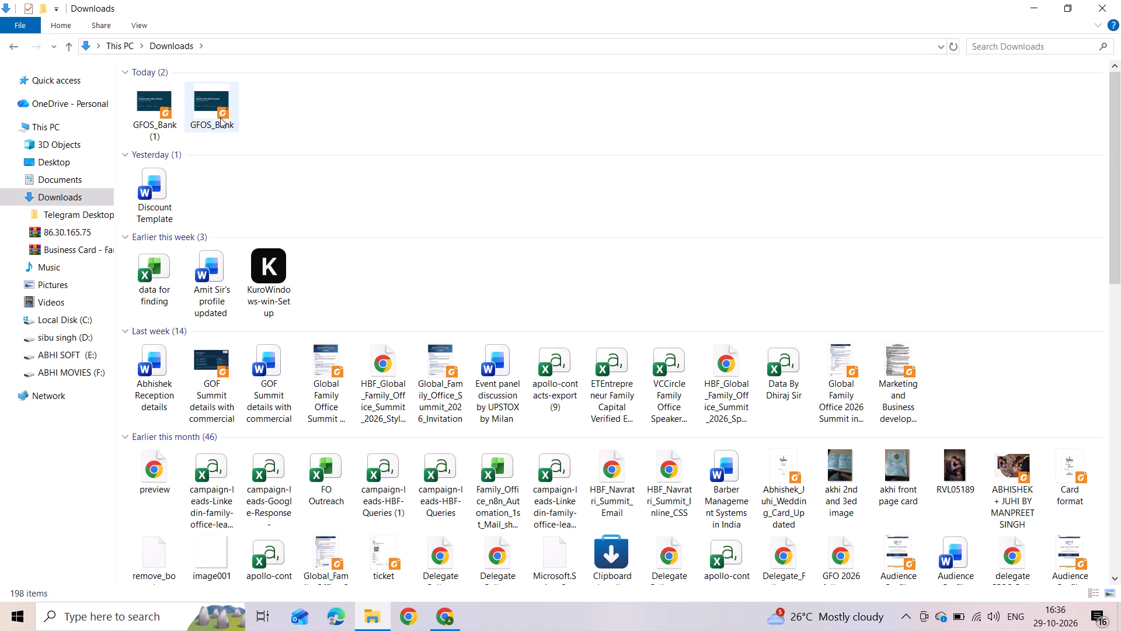
click(217, 117)
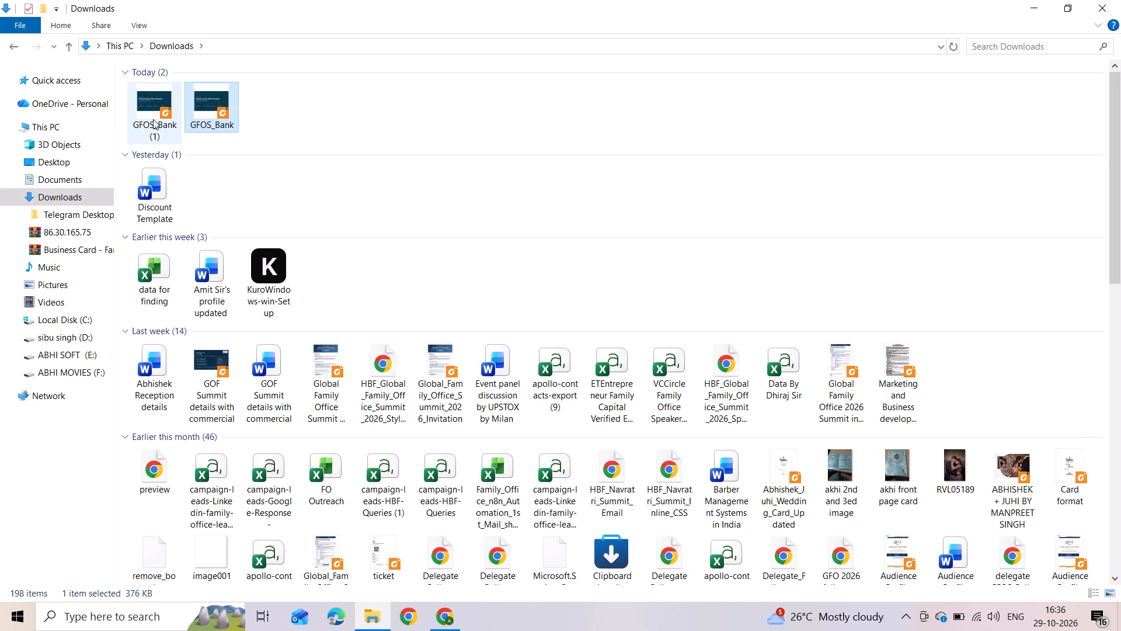
click(153, 119)
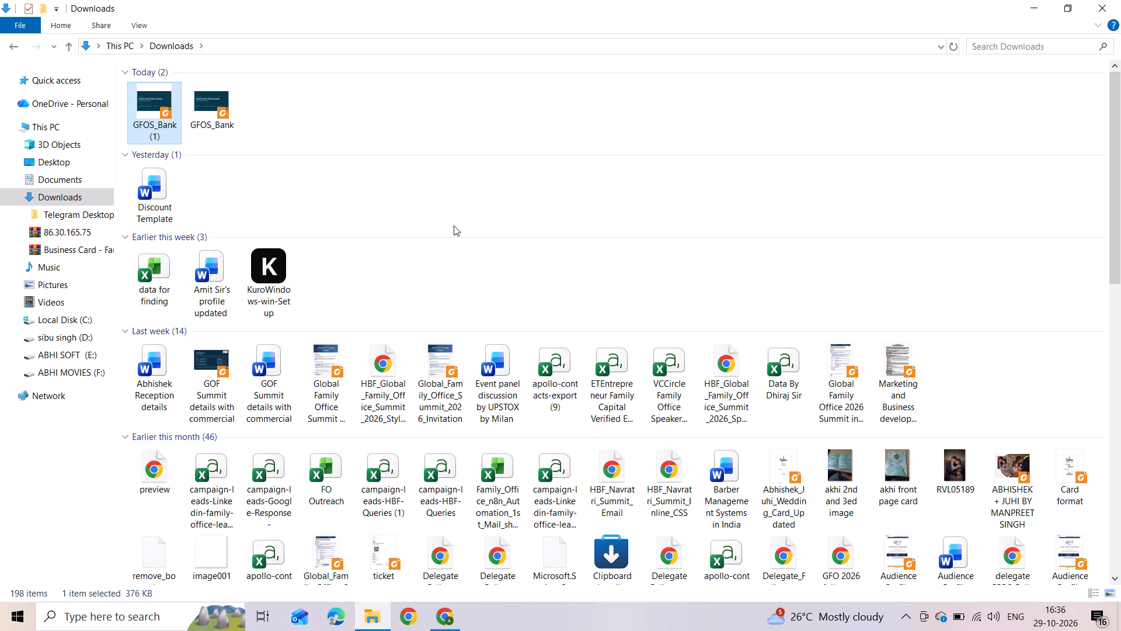
key(Delete)
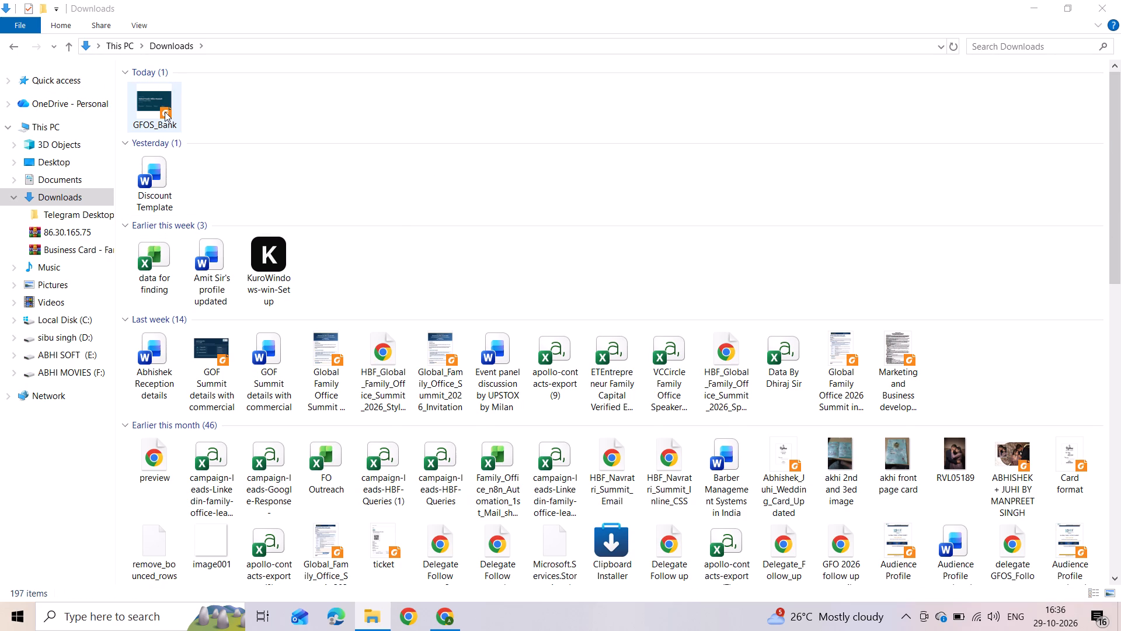
Open the remaining GFOS_Bank PDF from Downloads and decline making Foxit PDF Reader the default PDF preview tool.
right_click(165, 112)
click(200, 123)
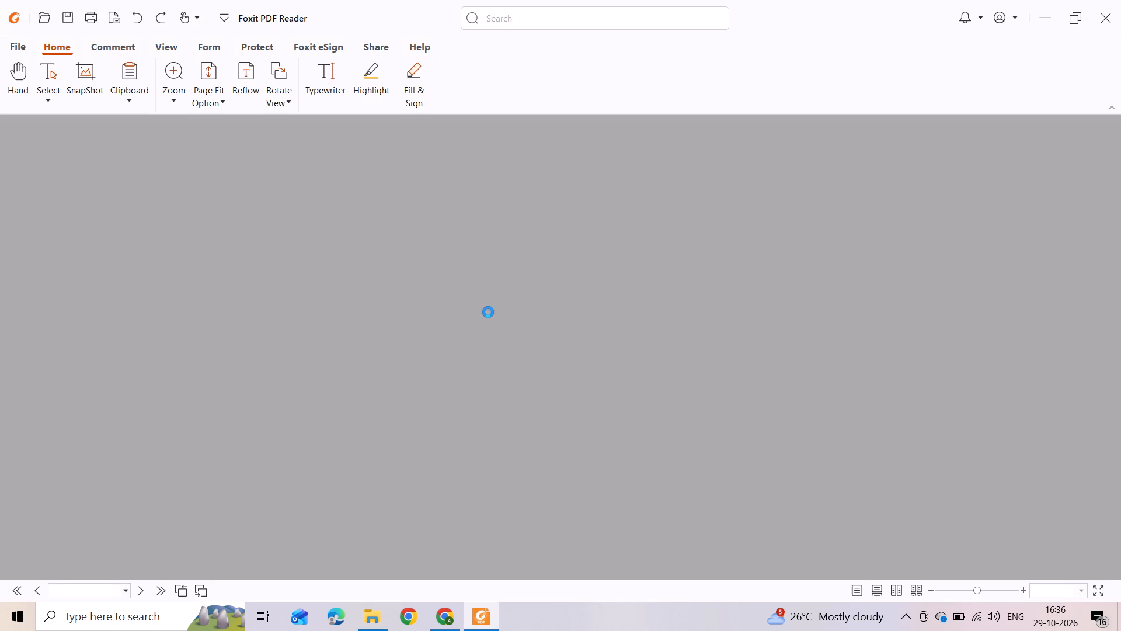
click(761, 341)
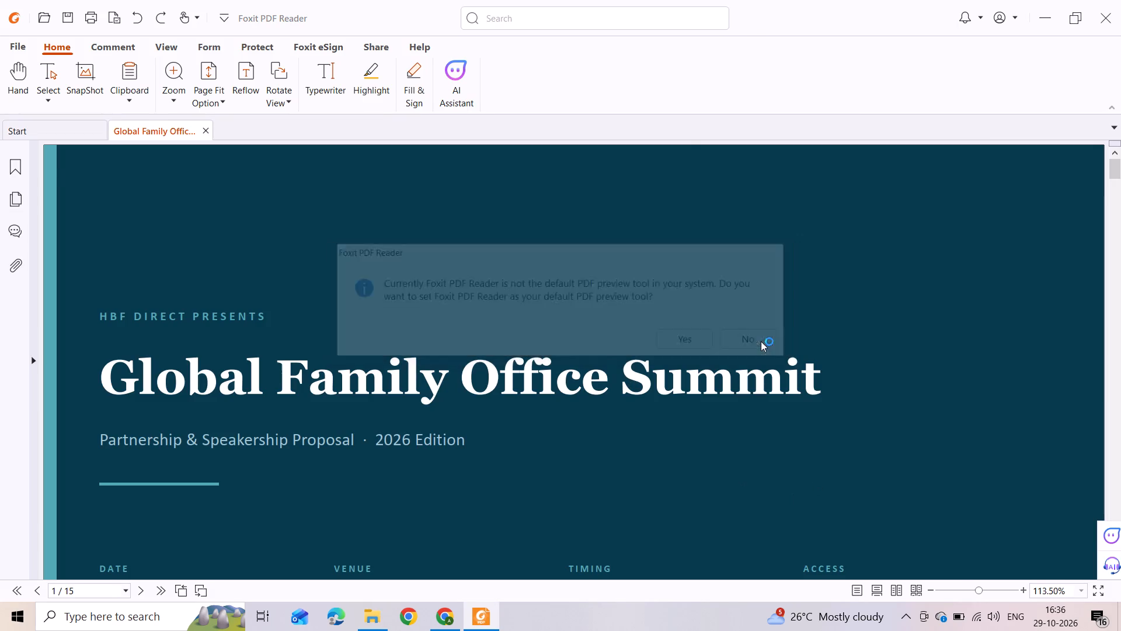
Review the proposal's cover, the partnership overview with its package prices, and the page on who is in the room.
scroll(729, 369, down, 4)
scroll(726, 371, up, 1)
scroll(724, 373, down, 12)
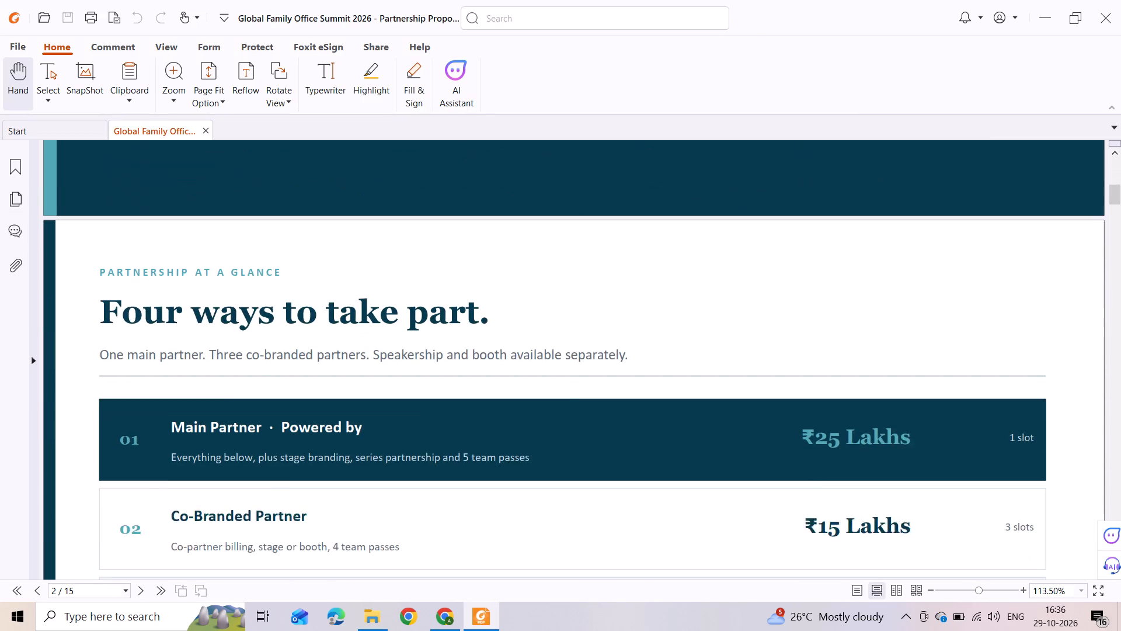
scroll(723, 373, down, 7)
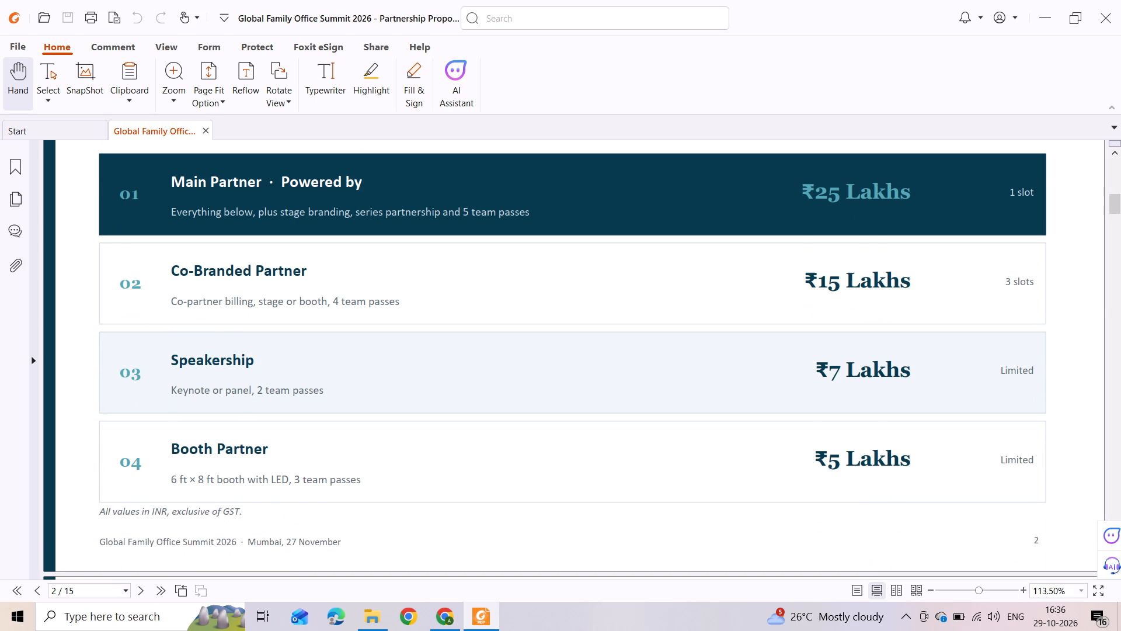
scroll(713, 383, down, 1)
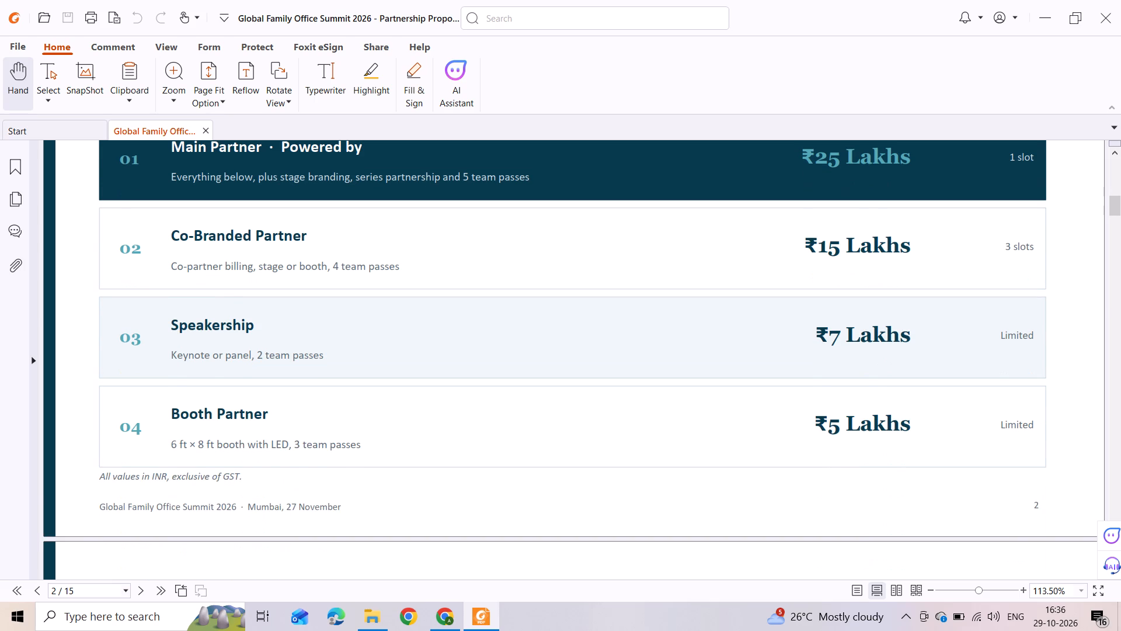
scroll(713, 383, down, 7)
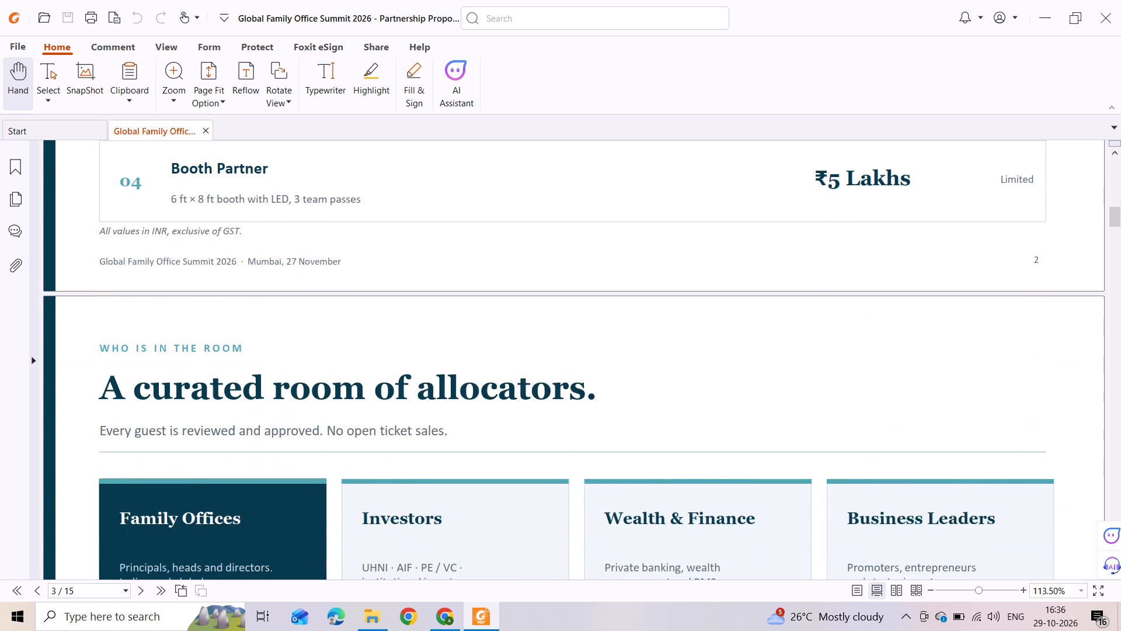
scroll(713, 383, down, 10)
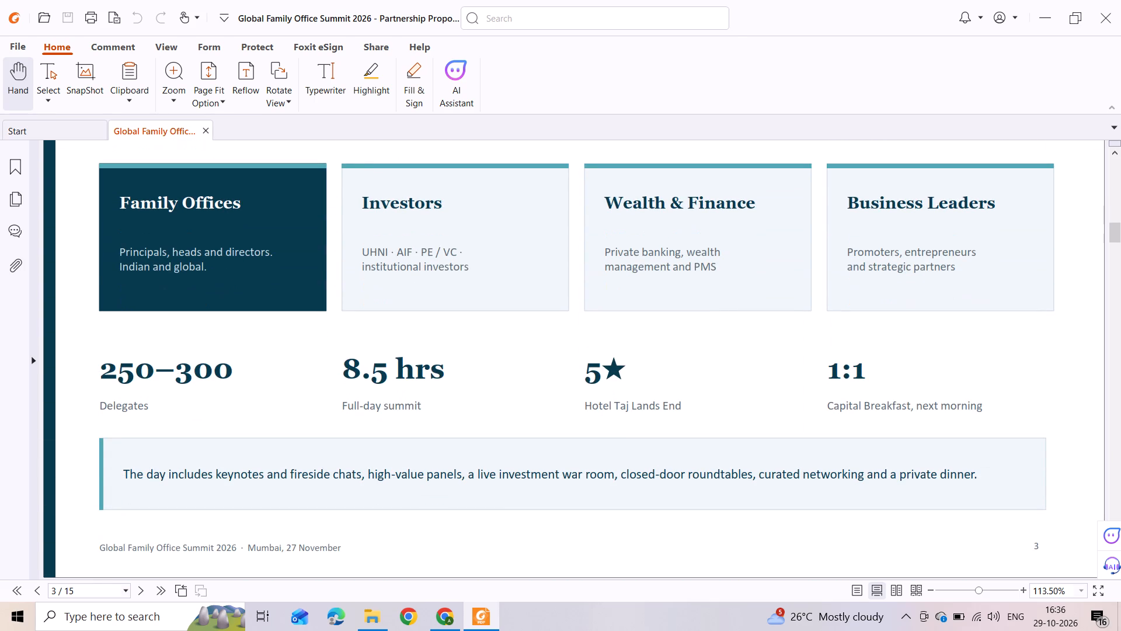
scroll(713, 383, down, 3)
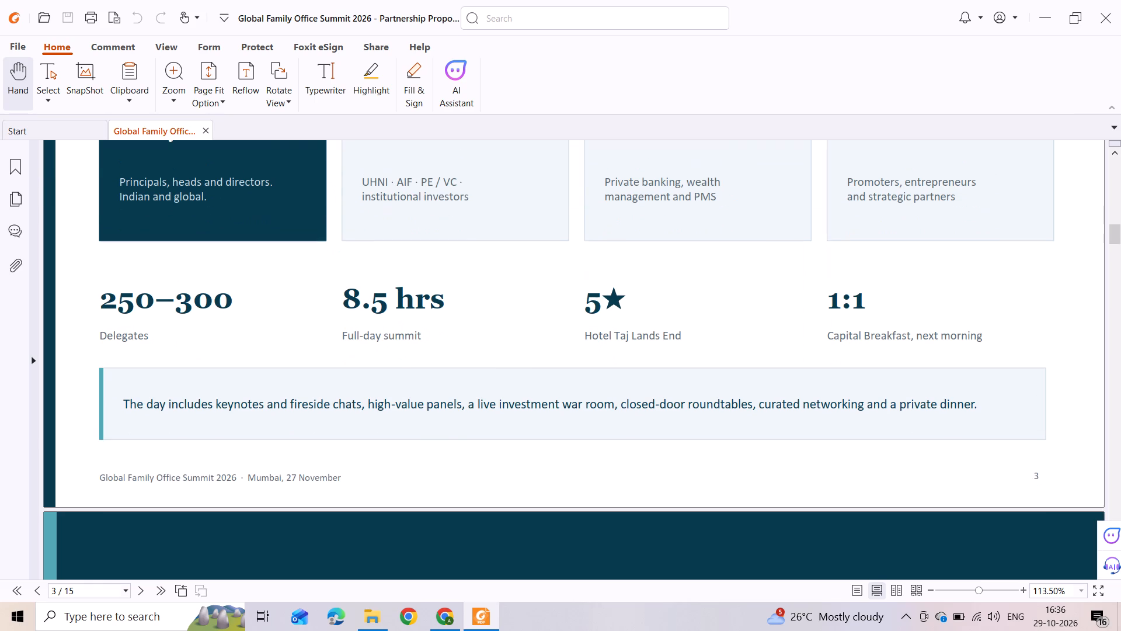
Read the Main Partner package pages, covering the benefits before, at and after the summit.
scroll(711, 386, down, 17)
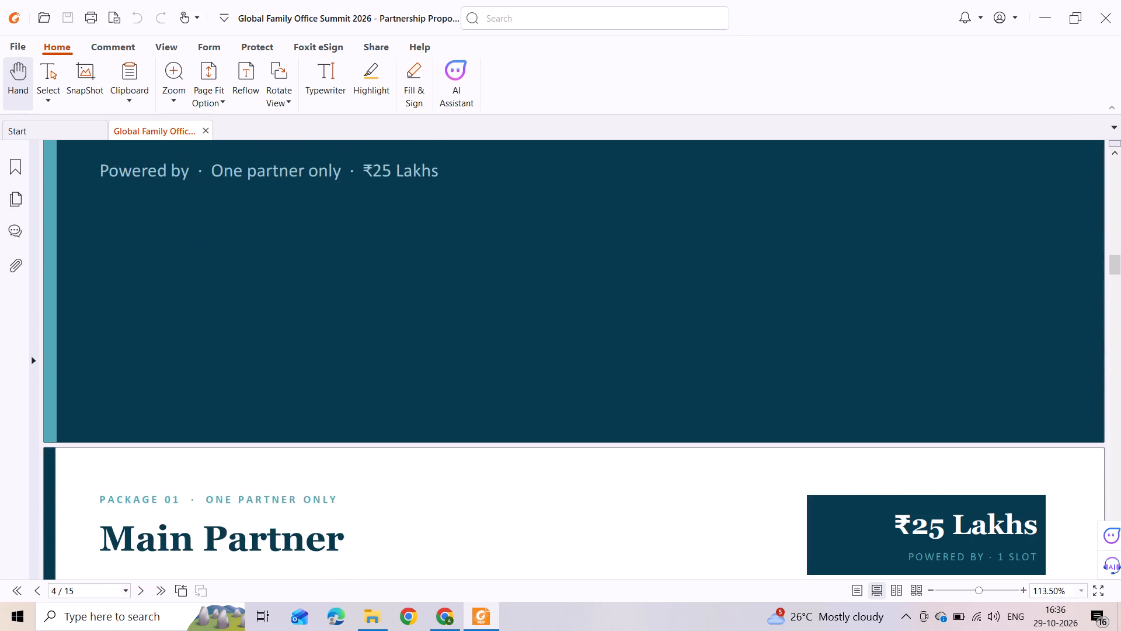
scroll(711, 386, down, 7)
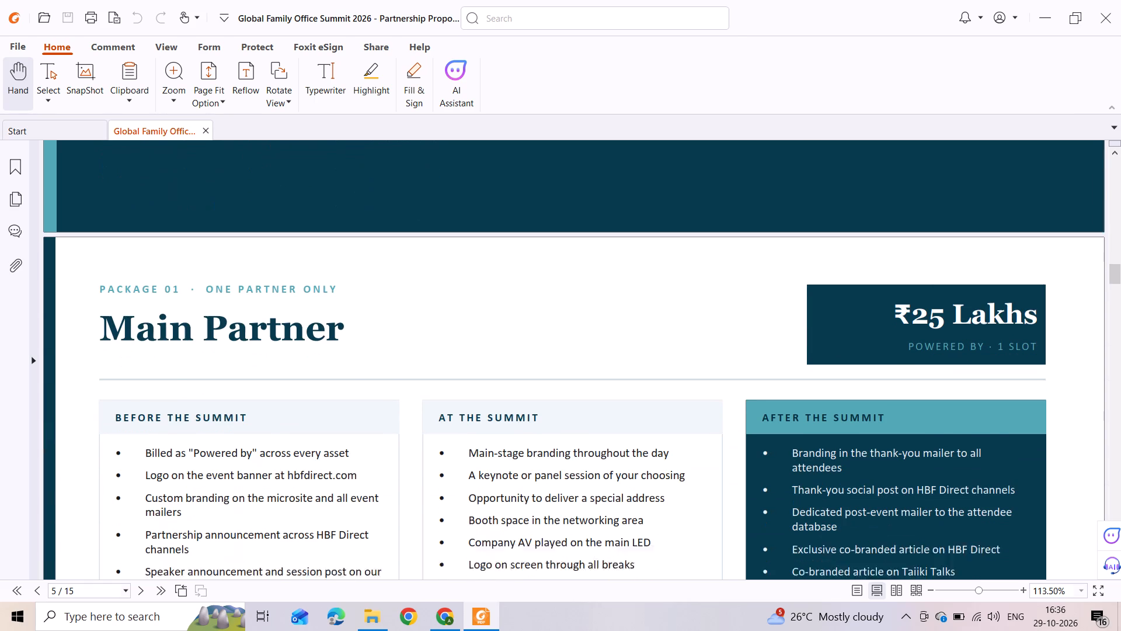
scroll(711, 386, down, 5)
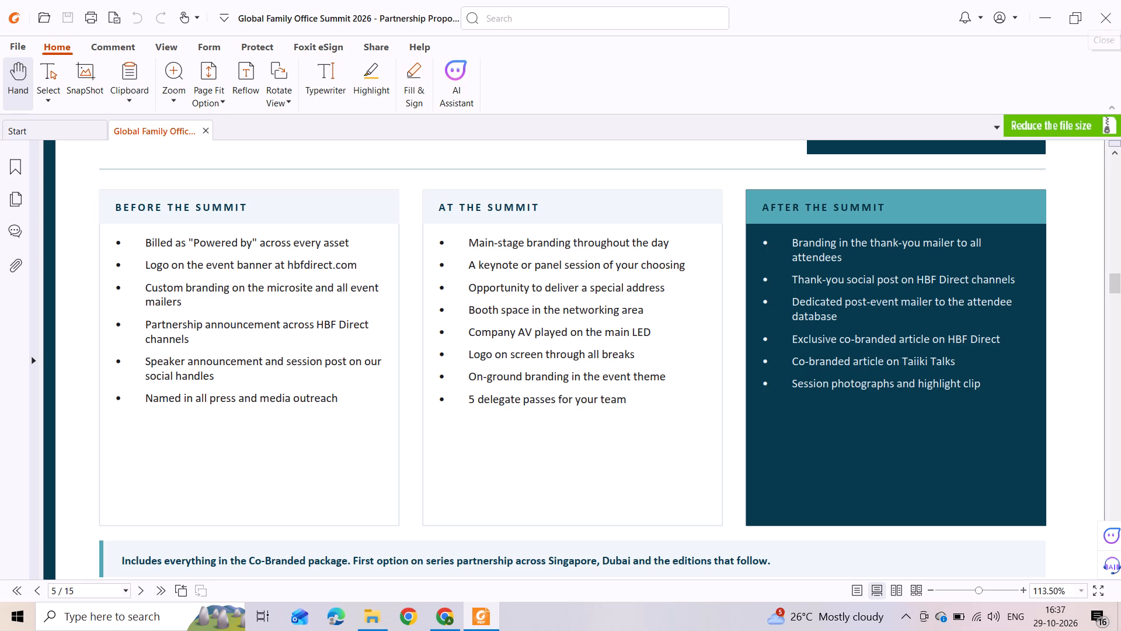
scroll(685, 386, down, 1)
scroll(613, 453, down, 5)
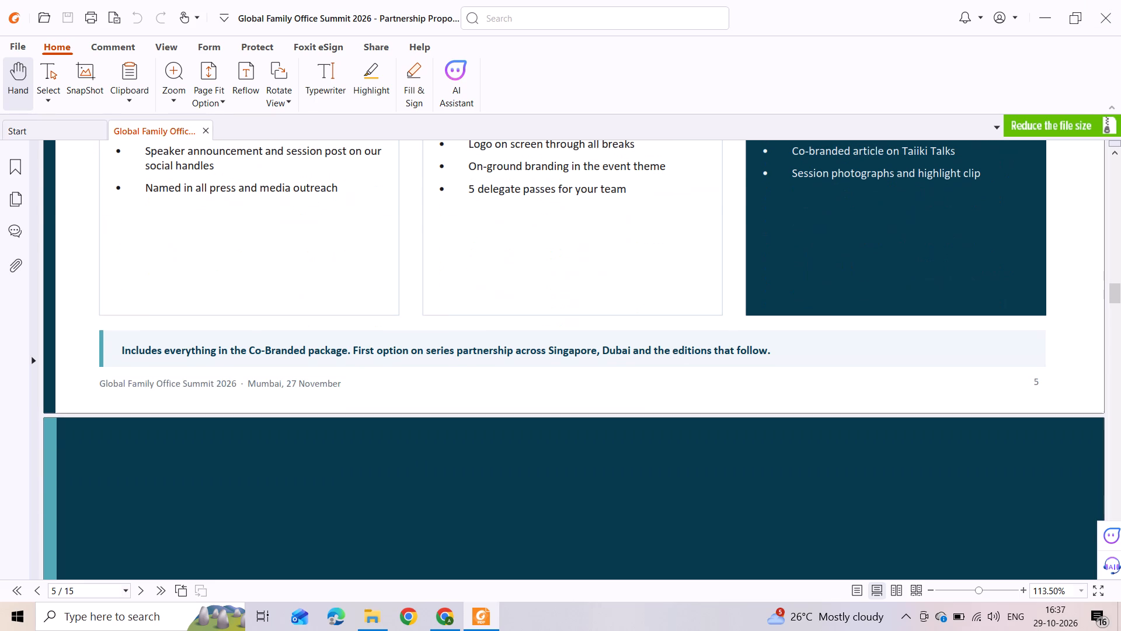
Look over the start of the Co-Branded Partner package section and close the PDF reader.
scroll(613, 453, down, 11)
scroll(613, 453, up, 1)
scroll(613, 453, down, 6)
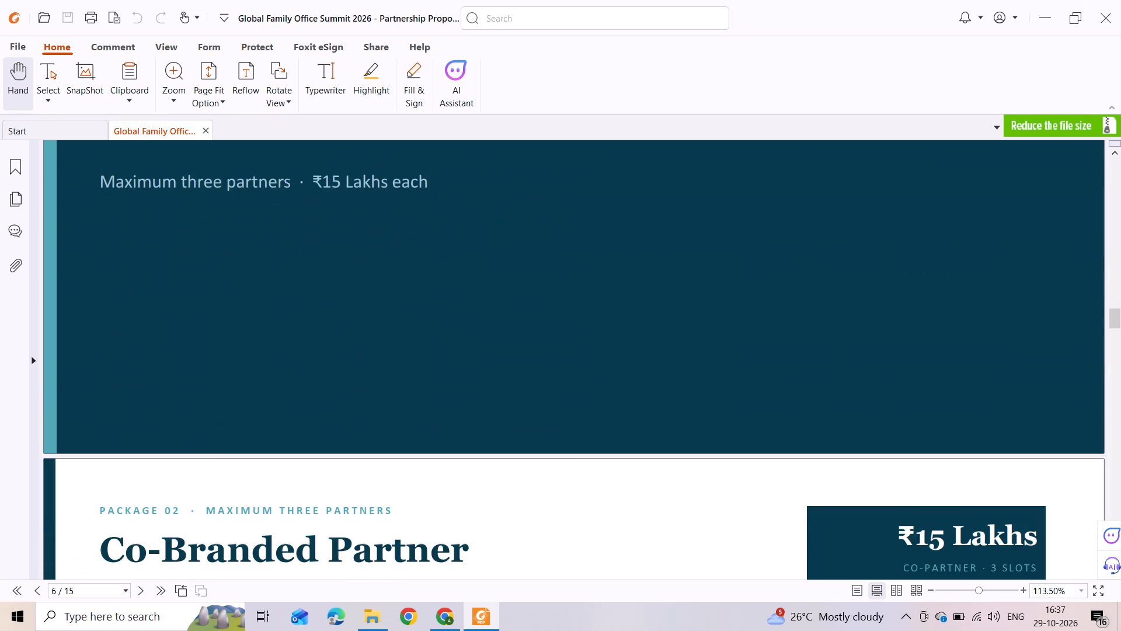
scroll(609, 450, down, 3)
scroll(572, 494, down, 2)
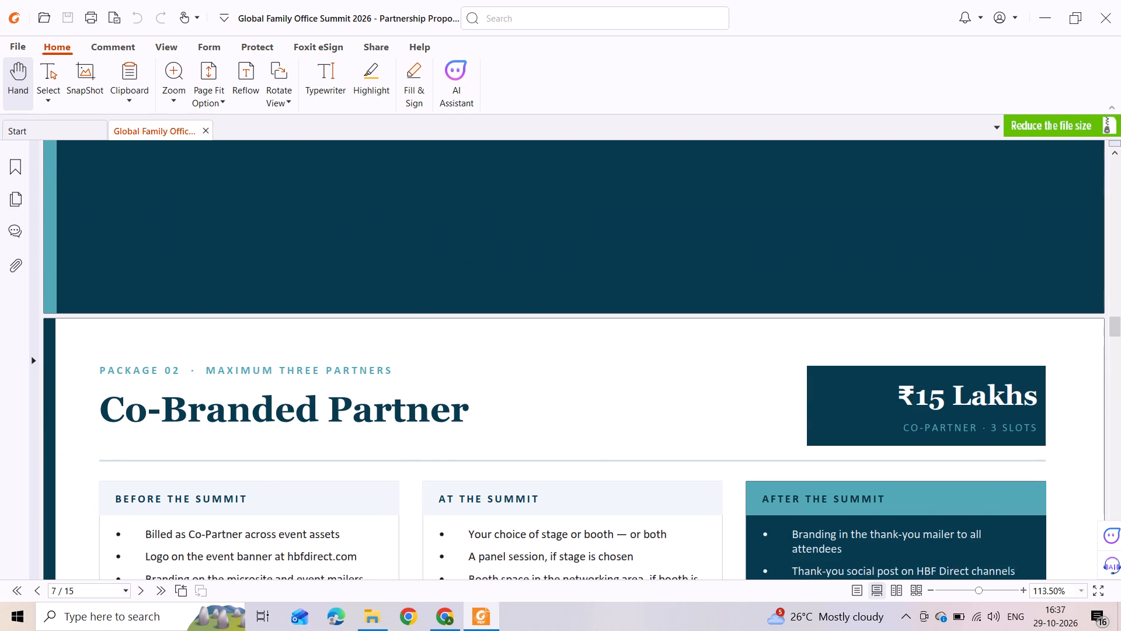
scroll(569, 495, down, 1)
click(1105, 11)
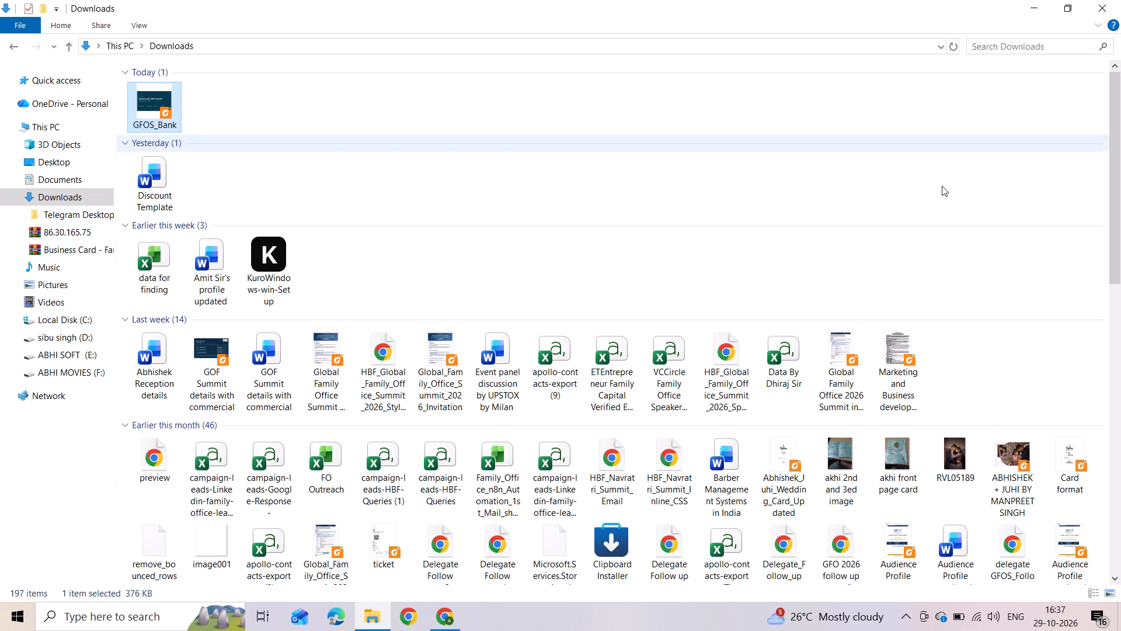
Move the GFOS_Bank PDF from Downloads into the Family Office Document folder on the ABHI MOVIES (F:) drive.
right_click(168, 111)
right_click(168, 111)
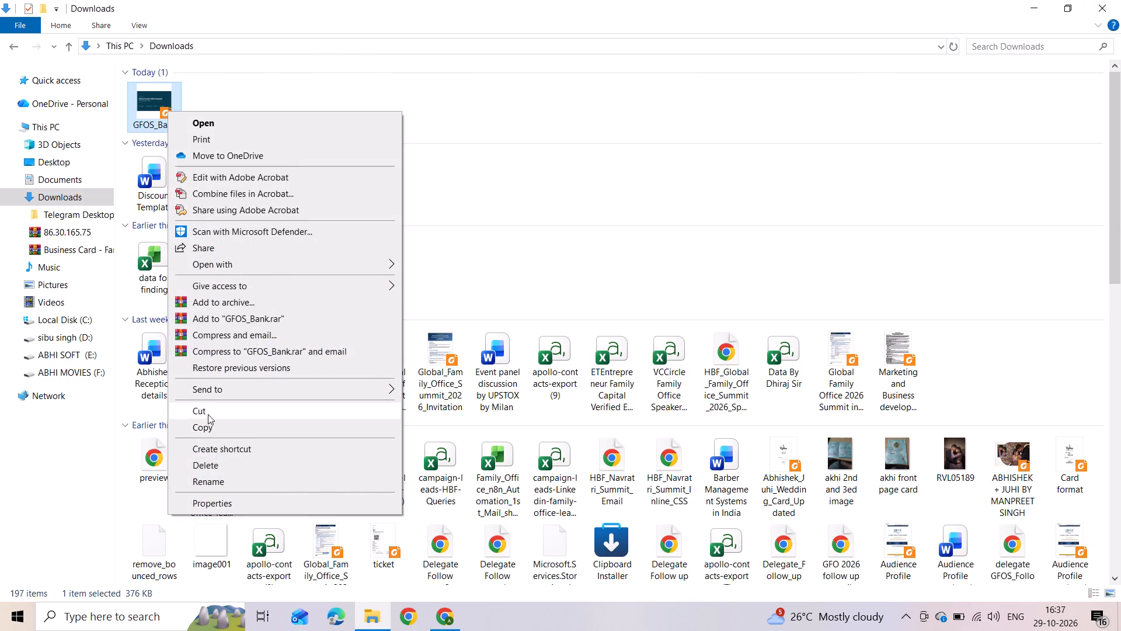
click(208, 414)
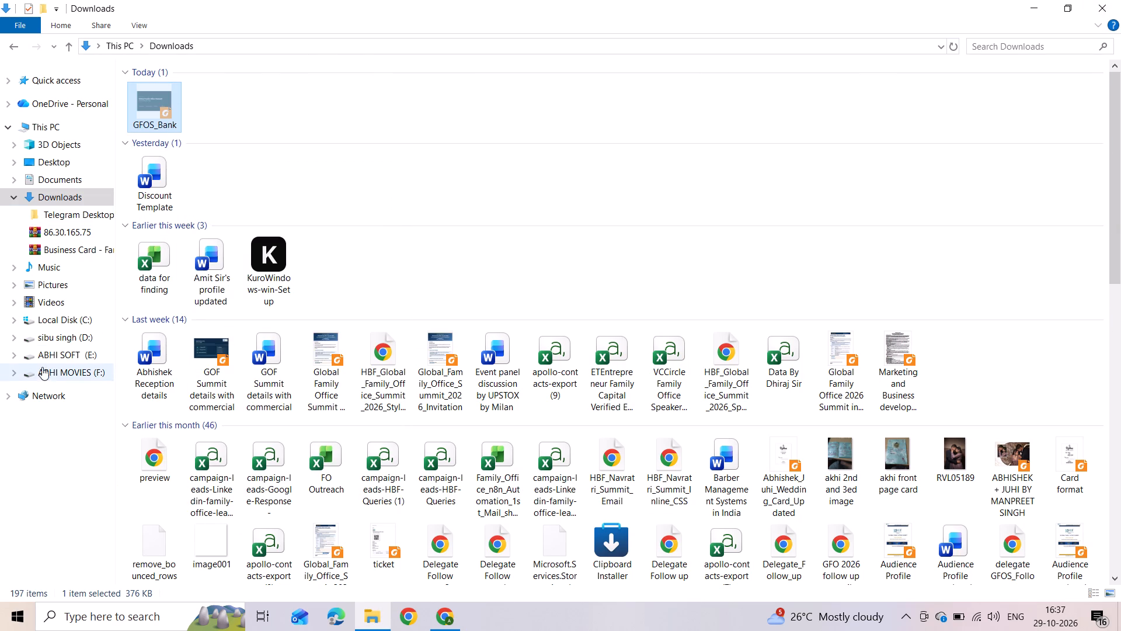
click(55, 375)
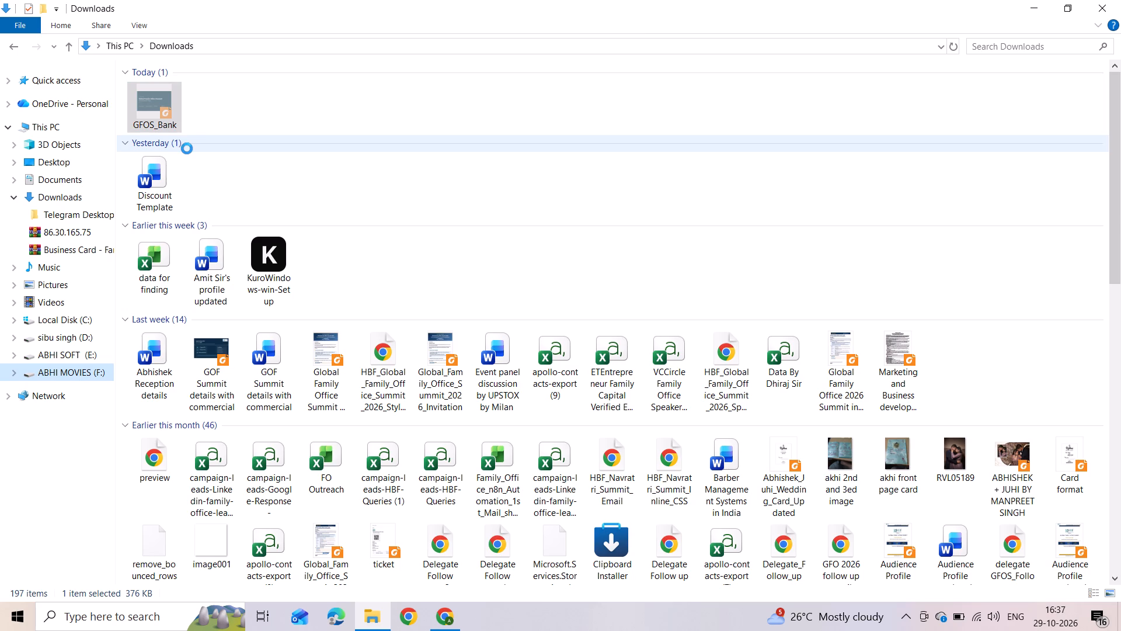
double_click(180, 97)
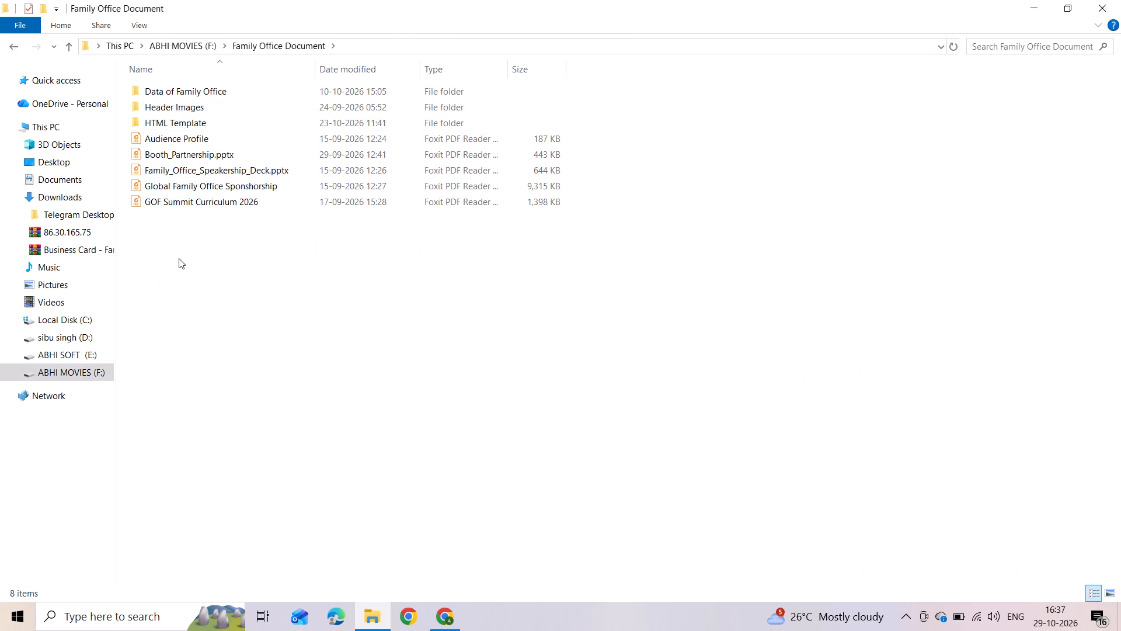
click(179, 258)
right_click(179, 259)
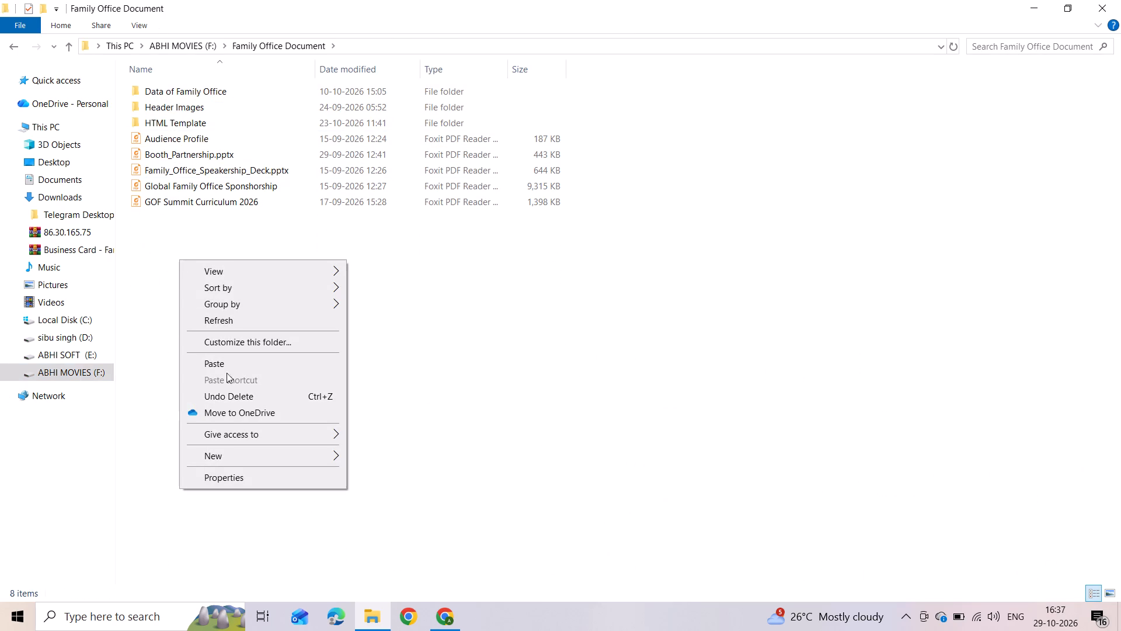
click(230, 362)
click(258, 306)
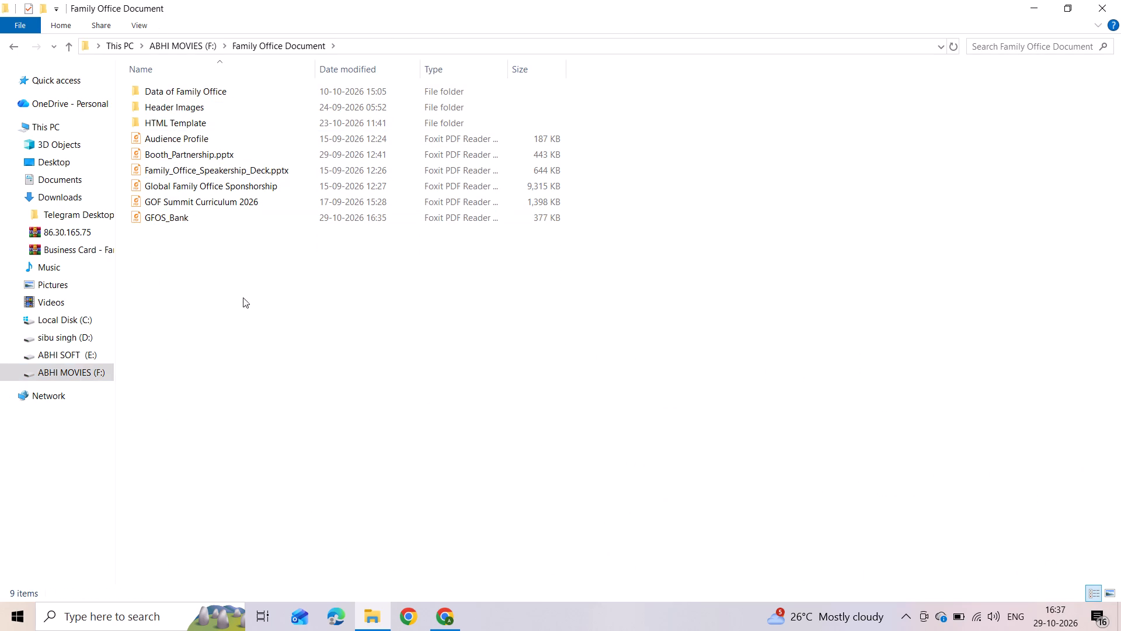
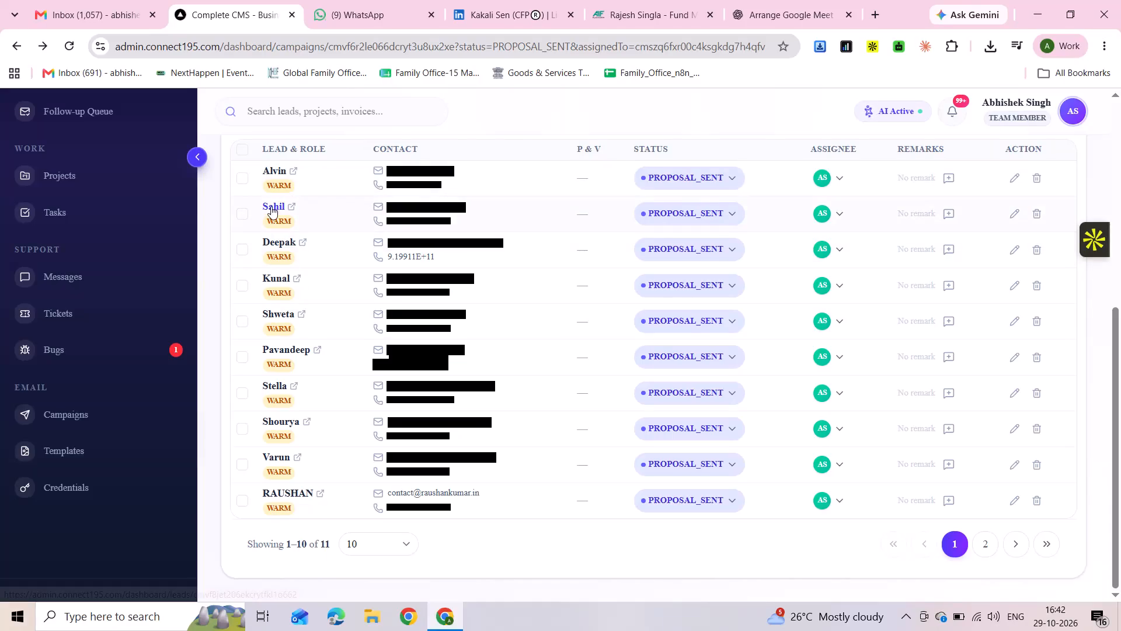
Open Sahil's lead record, review its contact, custom field, company and deal details, and return to the campaign's lead list.
click(272, 207)
click(271, 204)
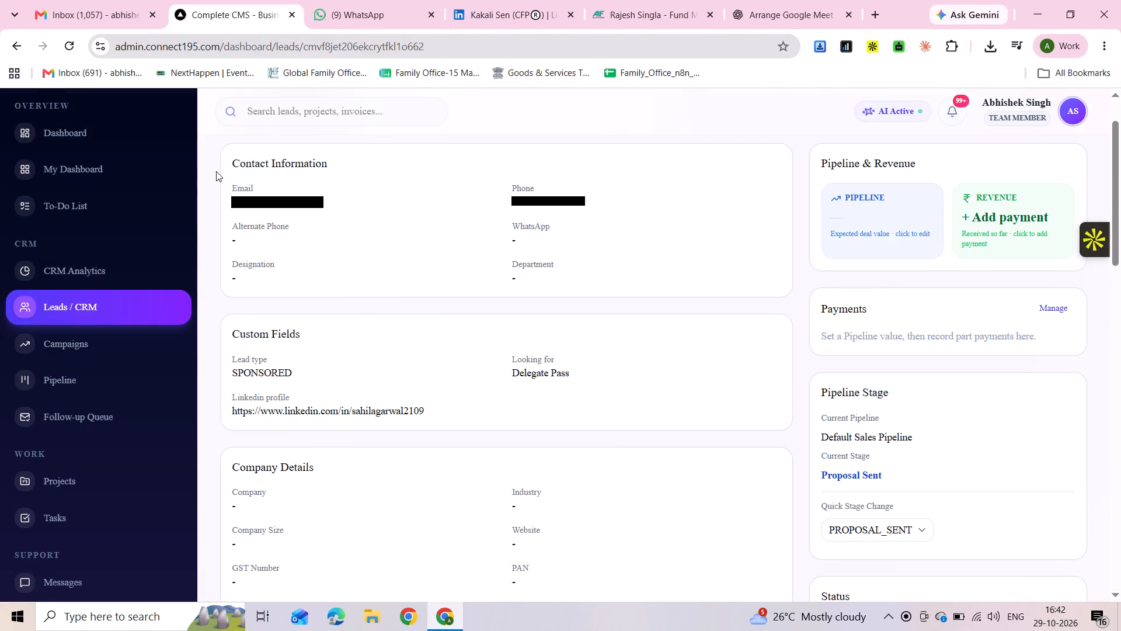
scroll(358, 316, down, 6)
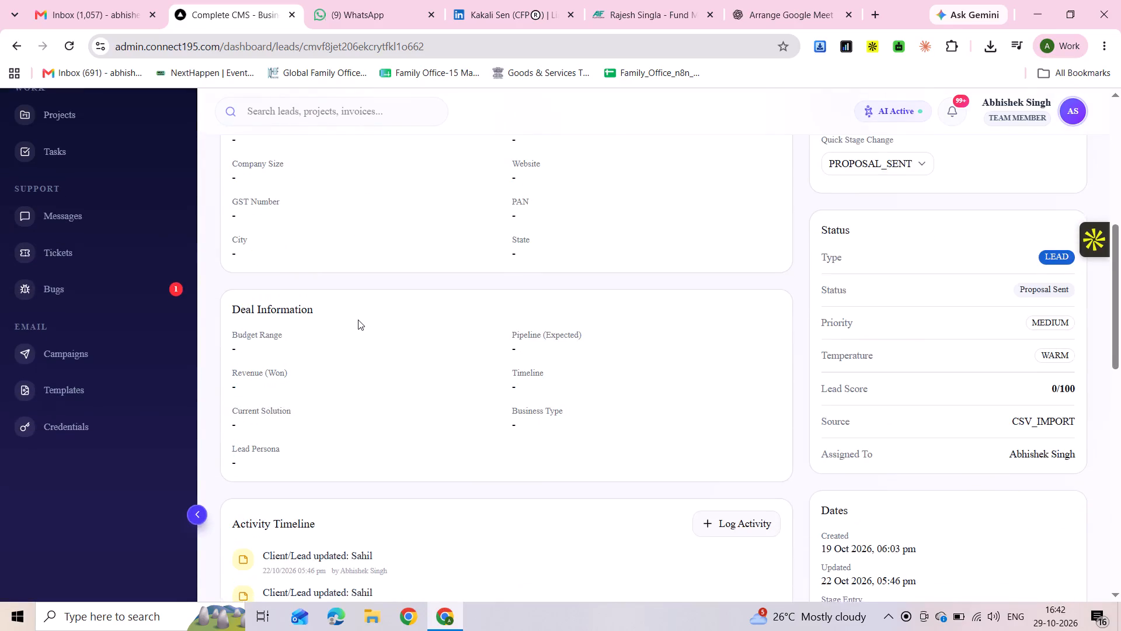
scroll(358, 320, down, 2)
scroll(413, 331, up, 7)
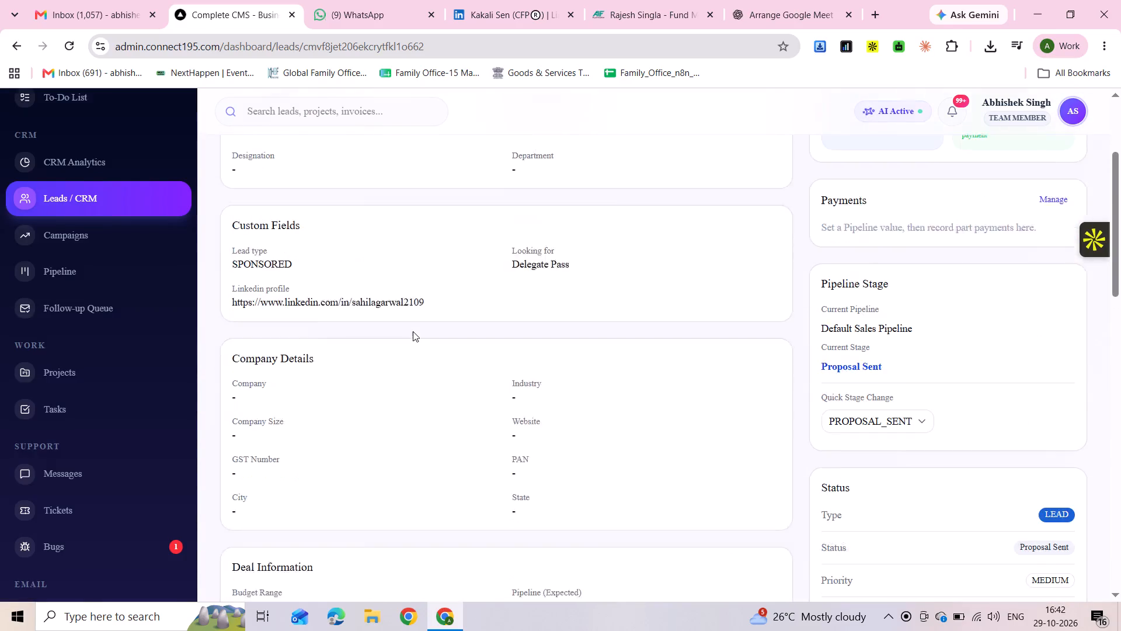
scroll(413, 331, up, 2)
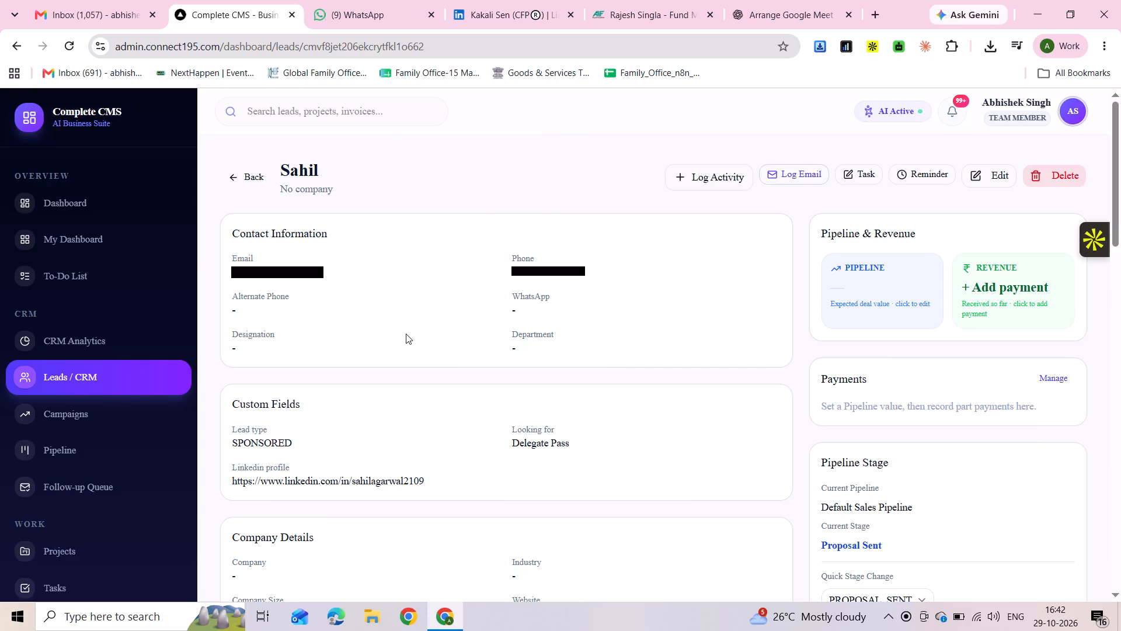
click(245, 175)
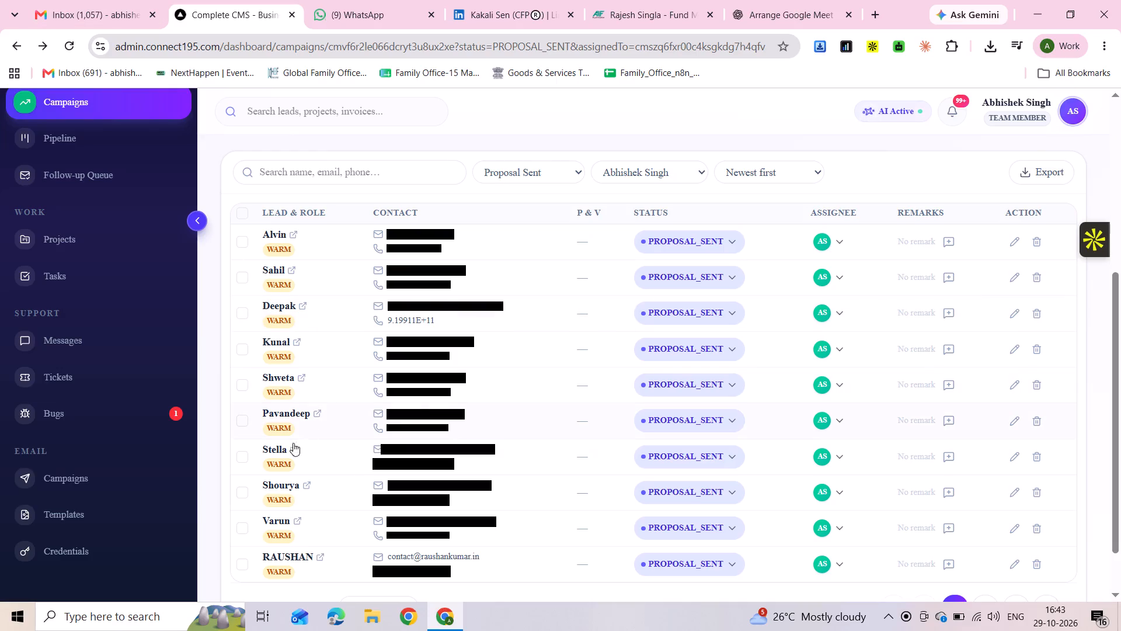
Open the lead record for RAUSHAN from the campaign's Proposal Sent list.
scroll(370, 464, down, 1)
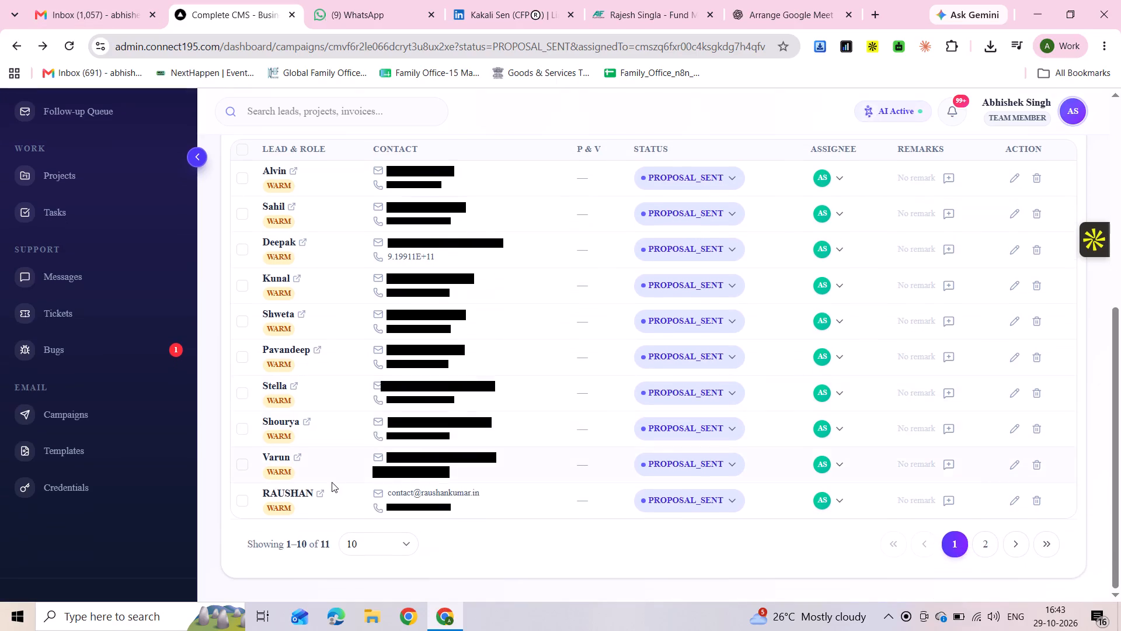
Open RAUSHAN's lead record from the Proposal Sent list and review its contact information and custom fields.
scroll(297, 490, up, 5)
scroll(297, 490, down, 7)
click(283, 496)
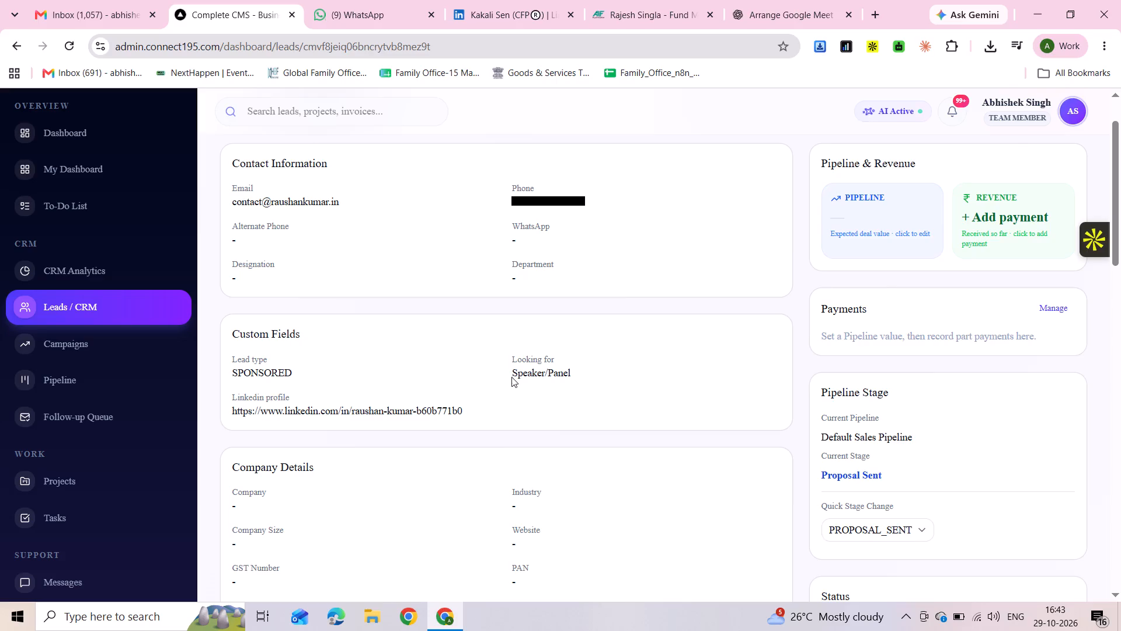
scroll(701, 404, up, 4)
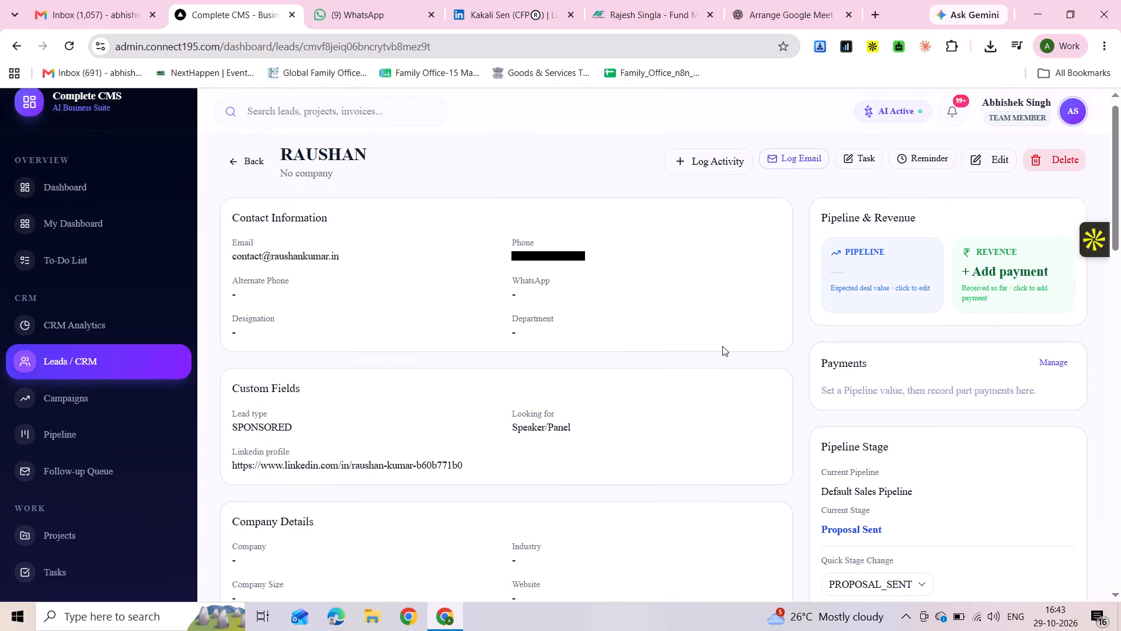
scroll(722, 346, up, 6)
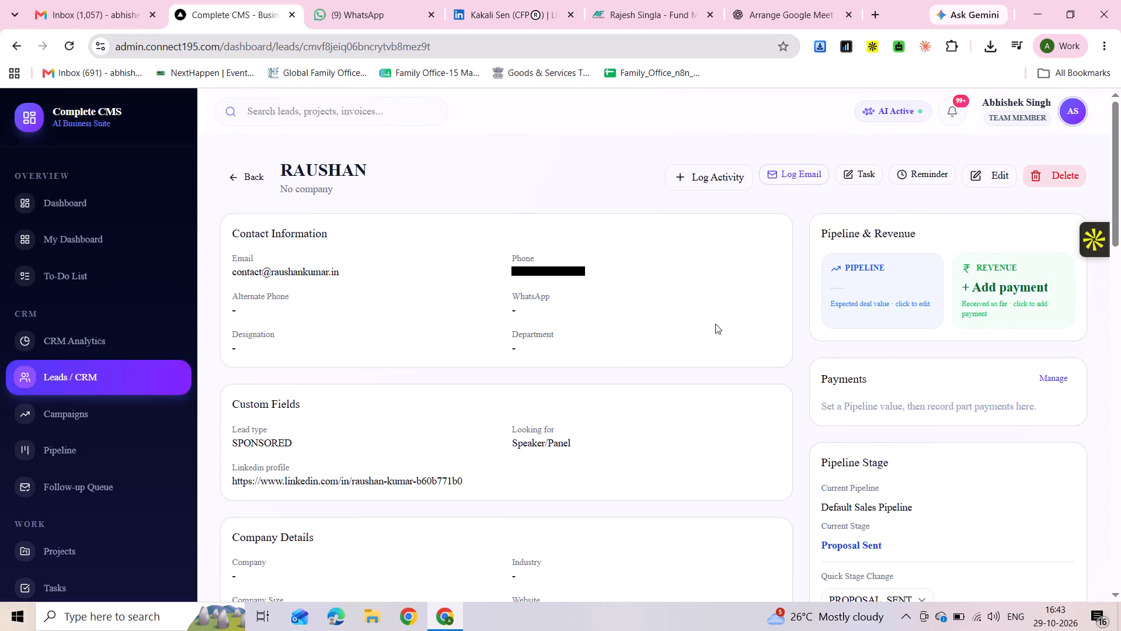
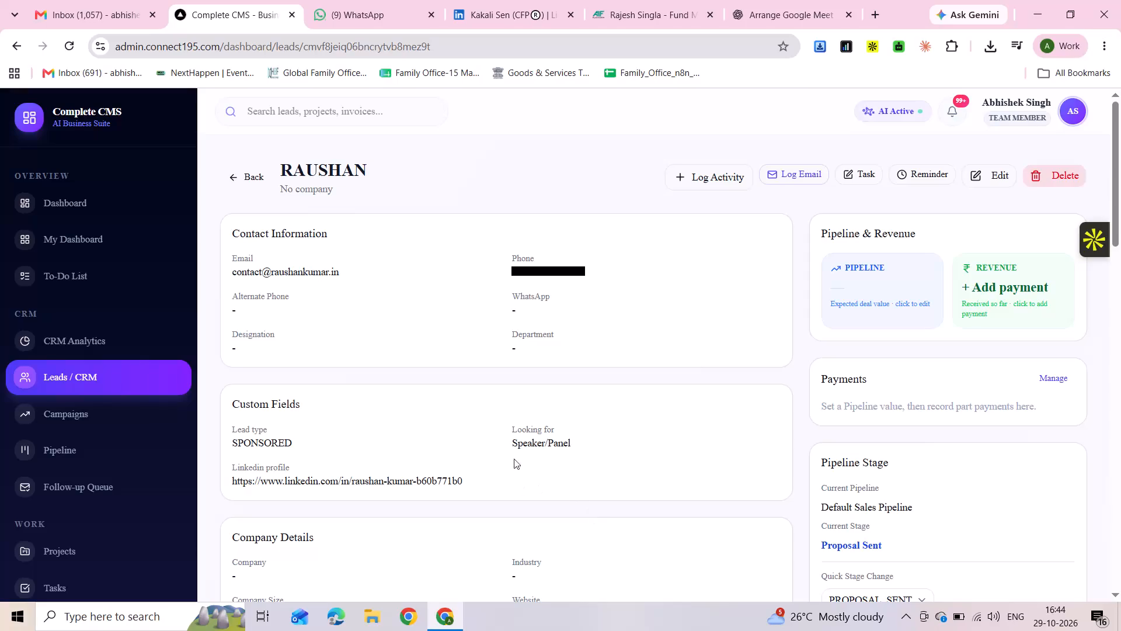
Return from RAUSHAN's record to the campaign's Proposal Sent list and open Shourya's lead record to review its details.
click(239, 174)
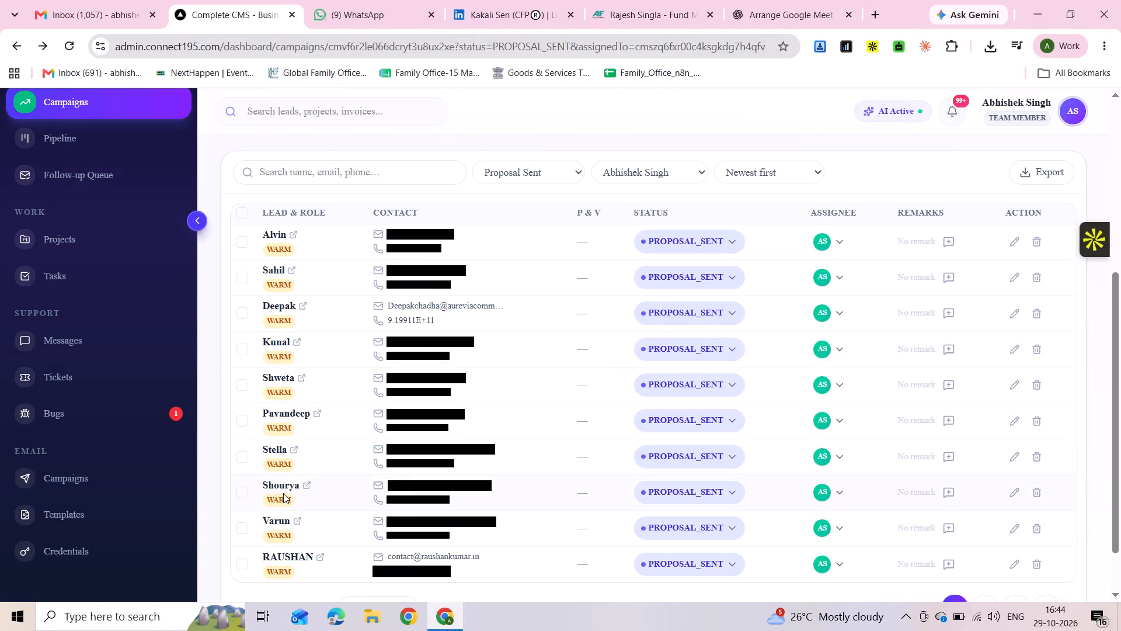
double_click(280, 488)
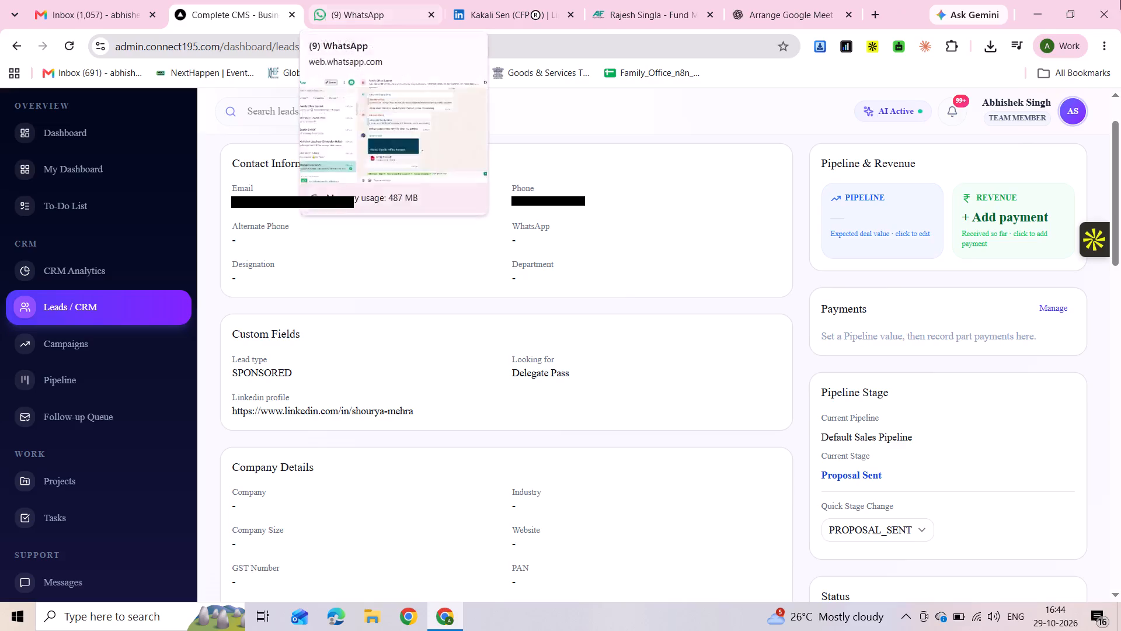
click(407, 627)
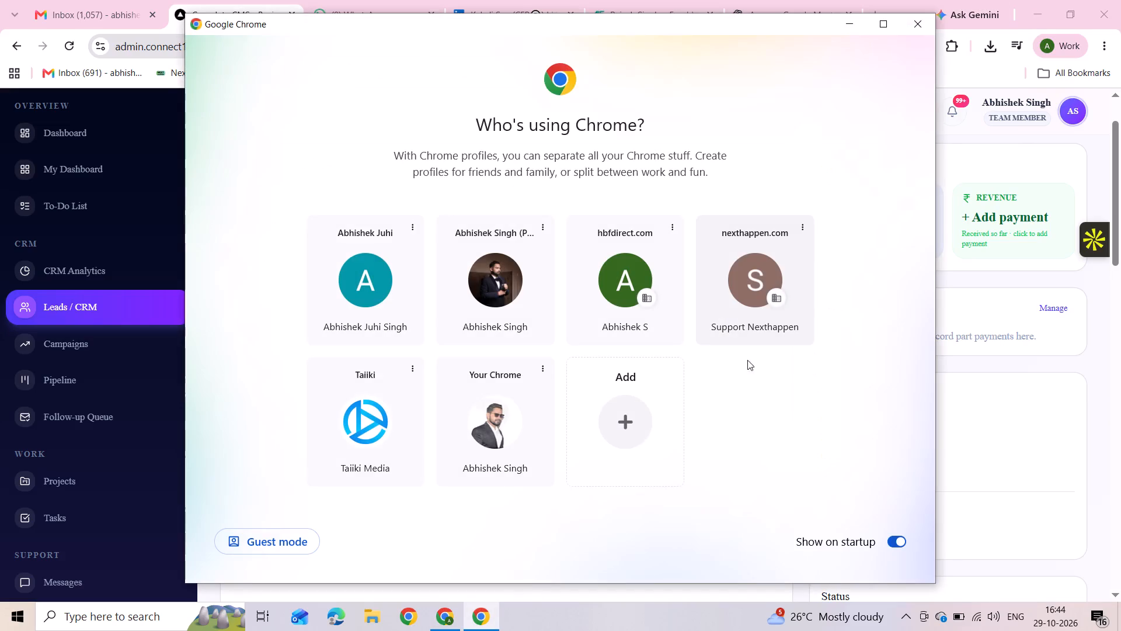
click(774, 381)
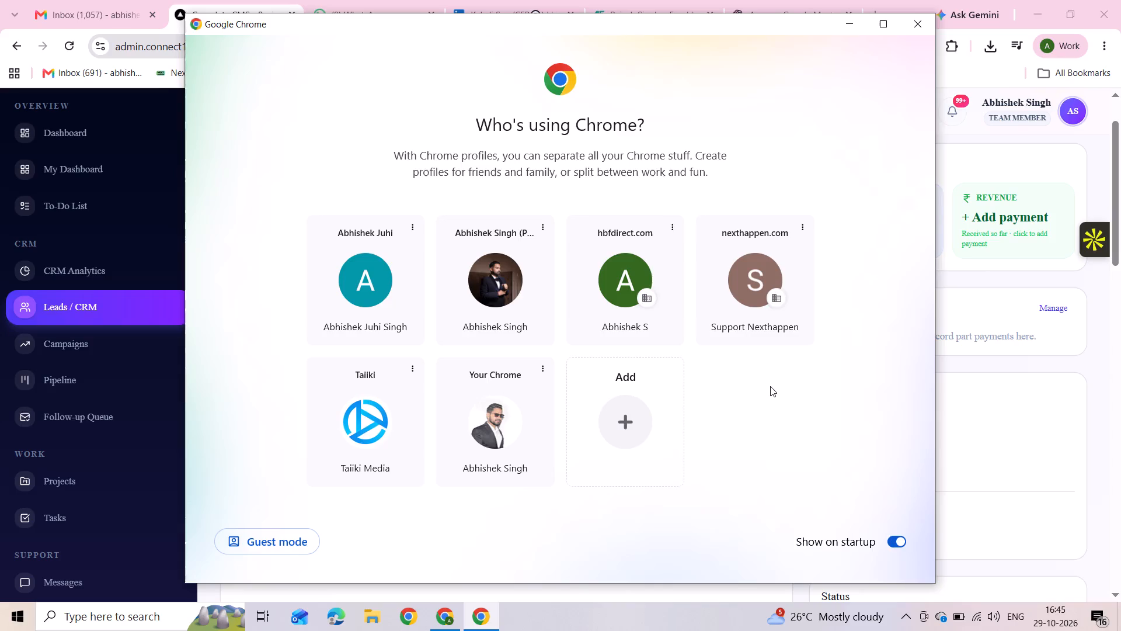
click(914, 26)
Review Shourya's contact information and custom fields, and return to the campaign's Proposal Sent lead list.
scroll(235, 334, up, 4)
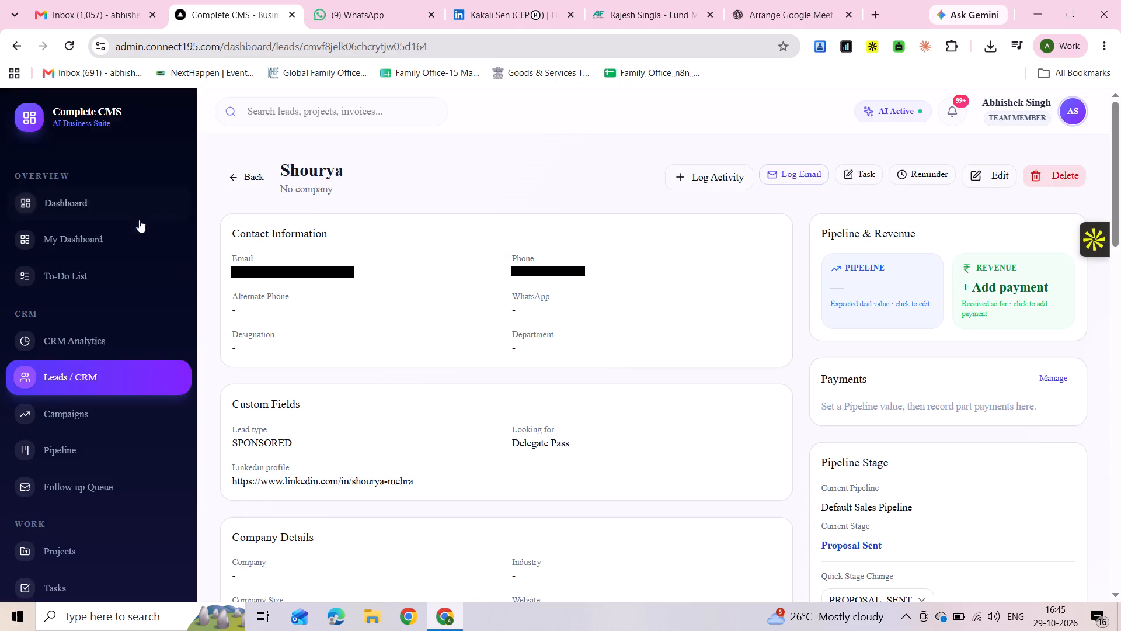
click(239, 172)
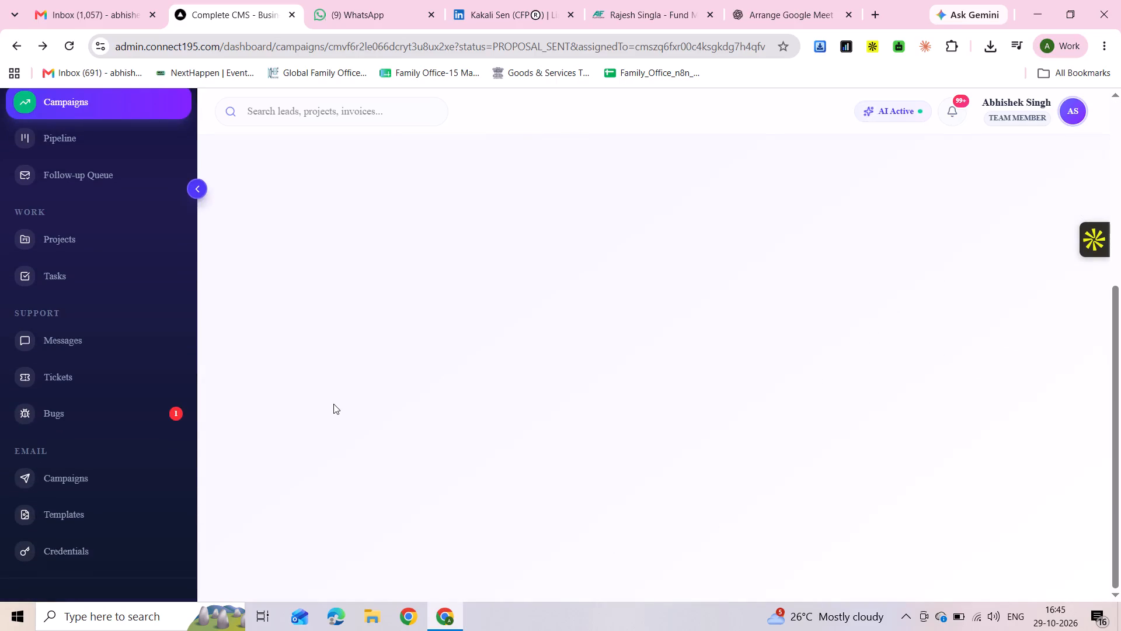
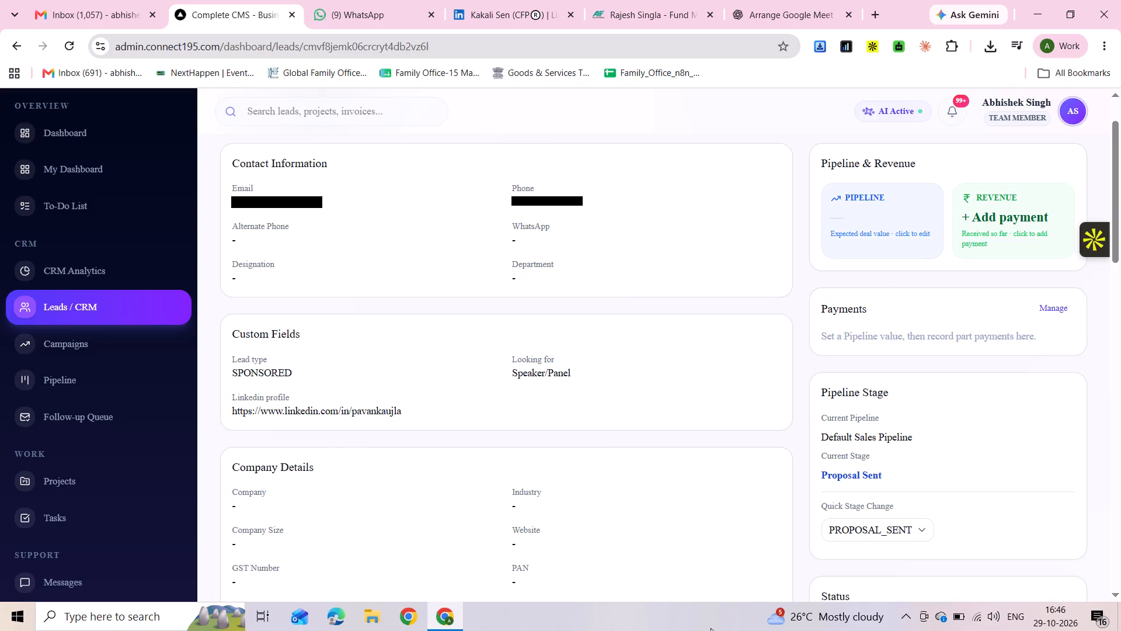
Return from Pavandeep's record to the campaign's Proposal Sent list and look through the listed leads.
scroll(711, 628, up, 6)
scroll(643, 520, up, 4)
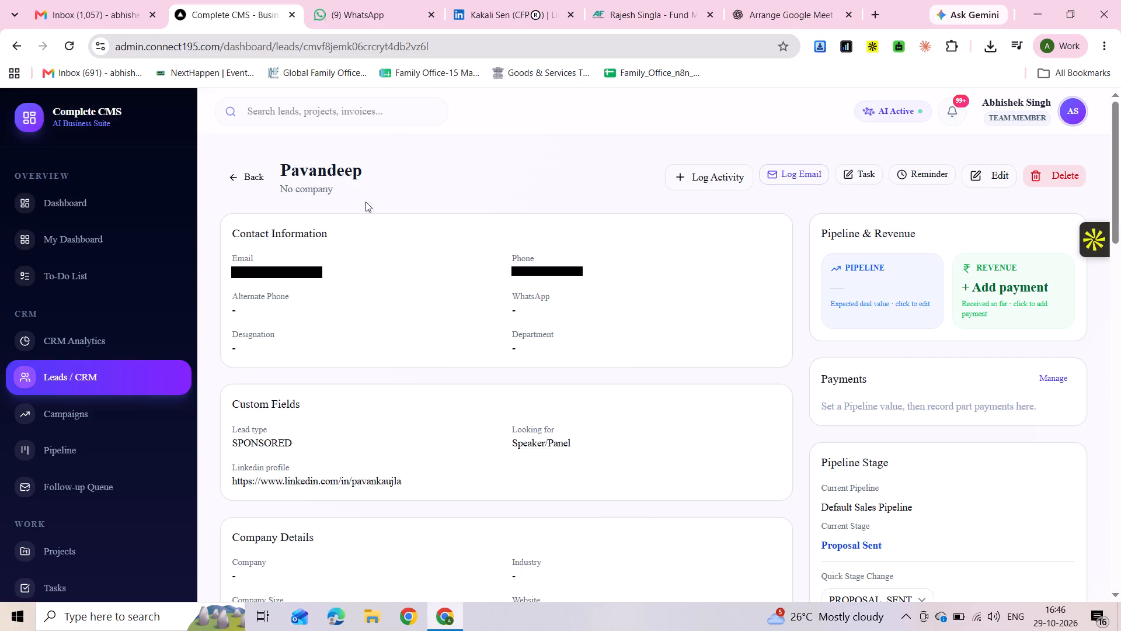
click(240, 172)
scroll(408, 496, down, 3)
scroll(323, 512, up, 5)
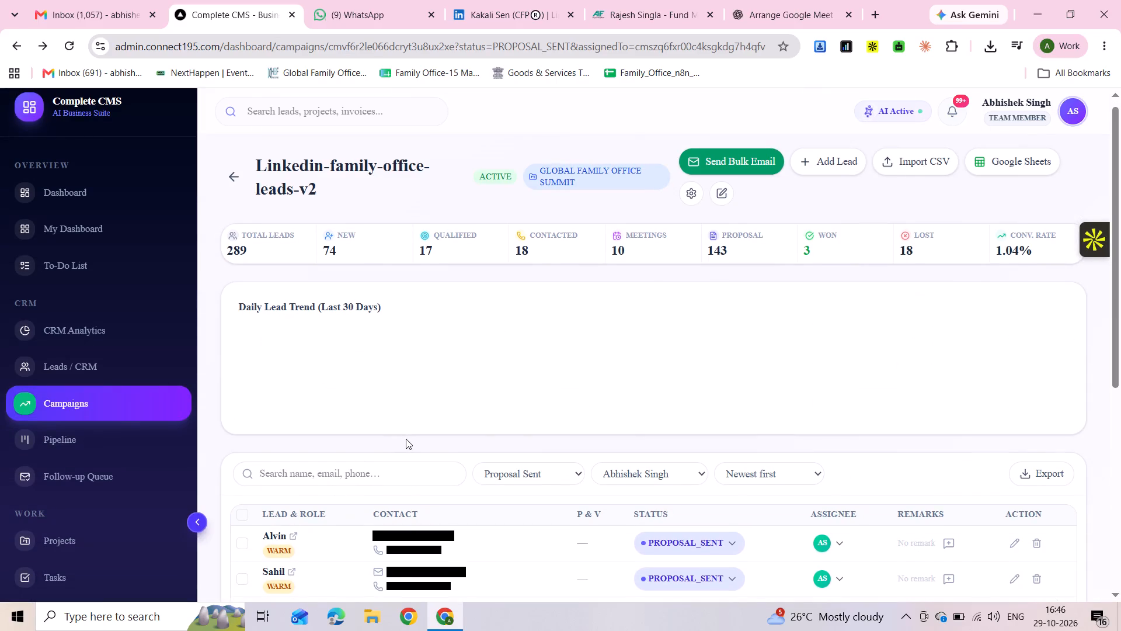
scroll(417, 448, down, 2)
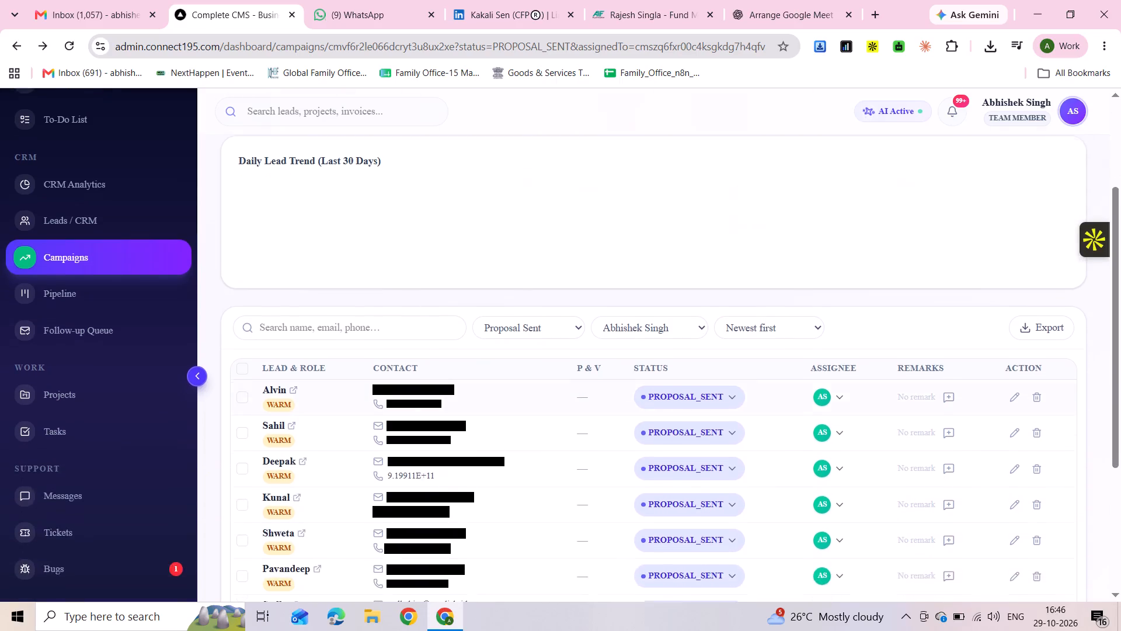
scroll(428, 456, up, 2)
scroll(428, 456, down, 6)
scroll(428, 456, up, 1)
scroll(428, 456, down, 1)
scroll(380, 420, up, 3)
Open the Google Response campaign from the campaigns overview and look through its leads and their statuses.
click(103, 258)
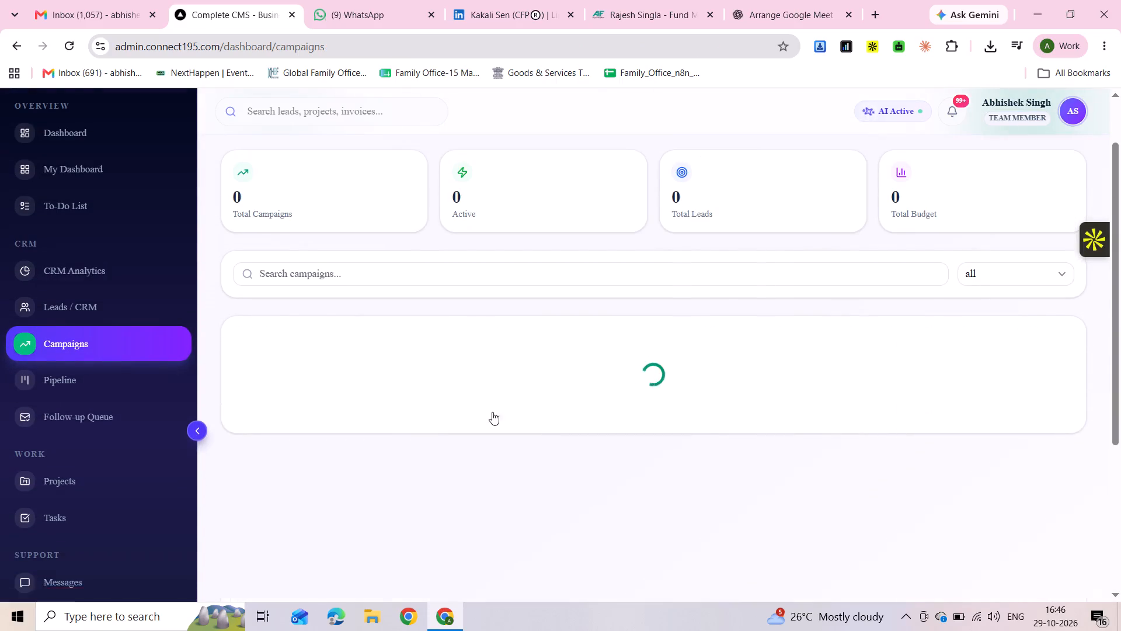
scroll(493, 413, down, 2)
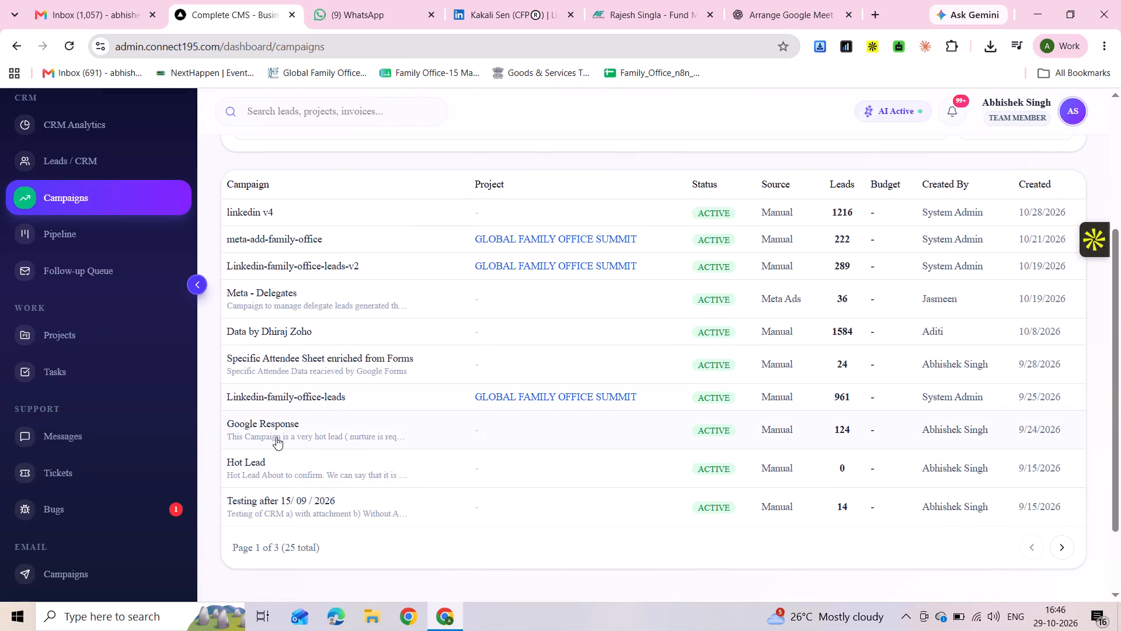
double_click(280, 428)
scroll(565, 460, down, 2)
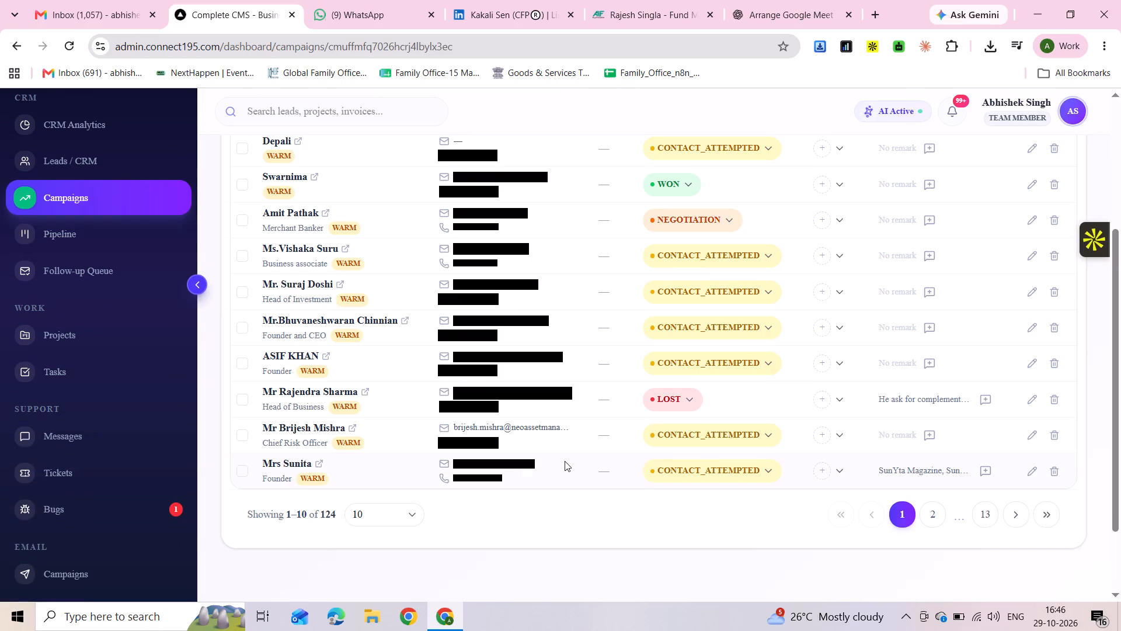
scroll(565, 461, up, 1)
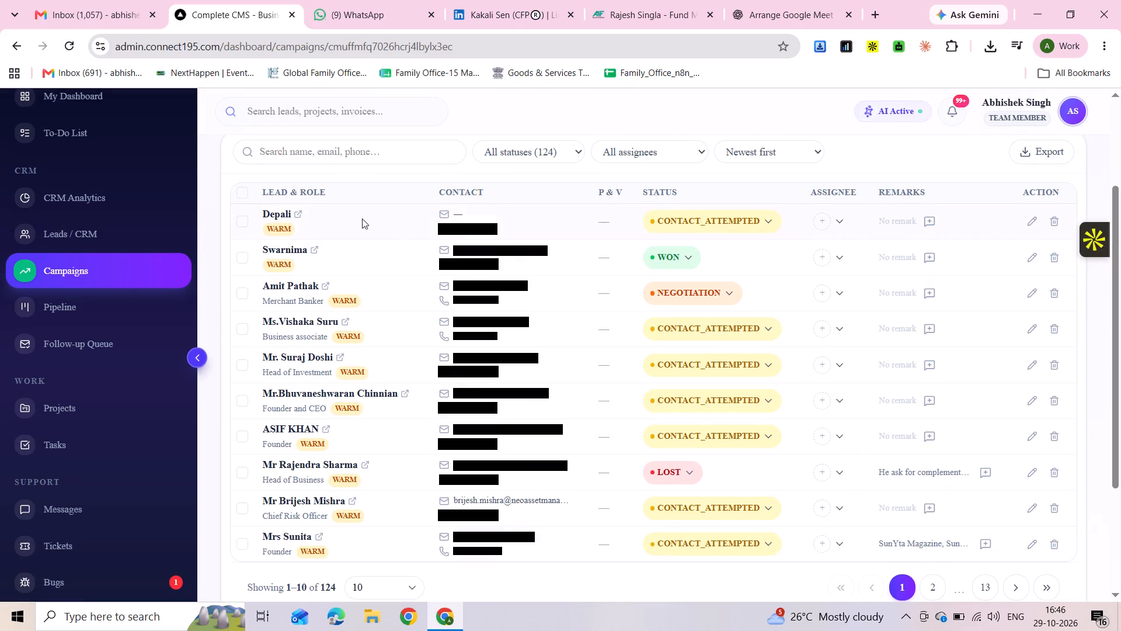
Open Depali's lead record and review its contact, company, pipeline, attachment and AI Assistant sections.
click(274, 214)
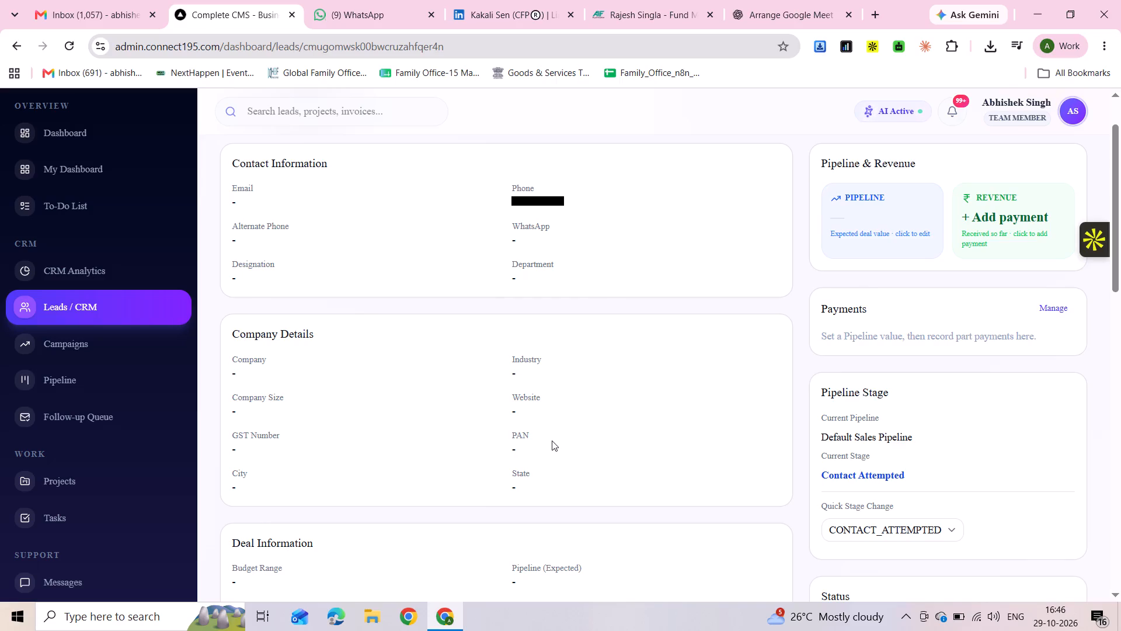
scroll(552, 441, up, 3)
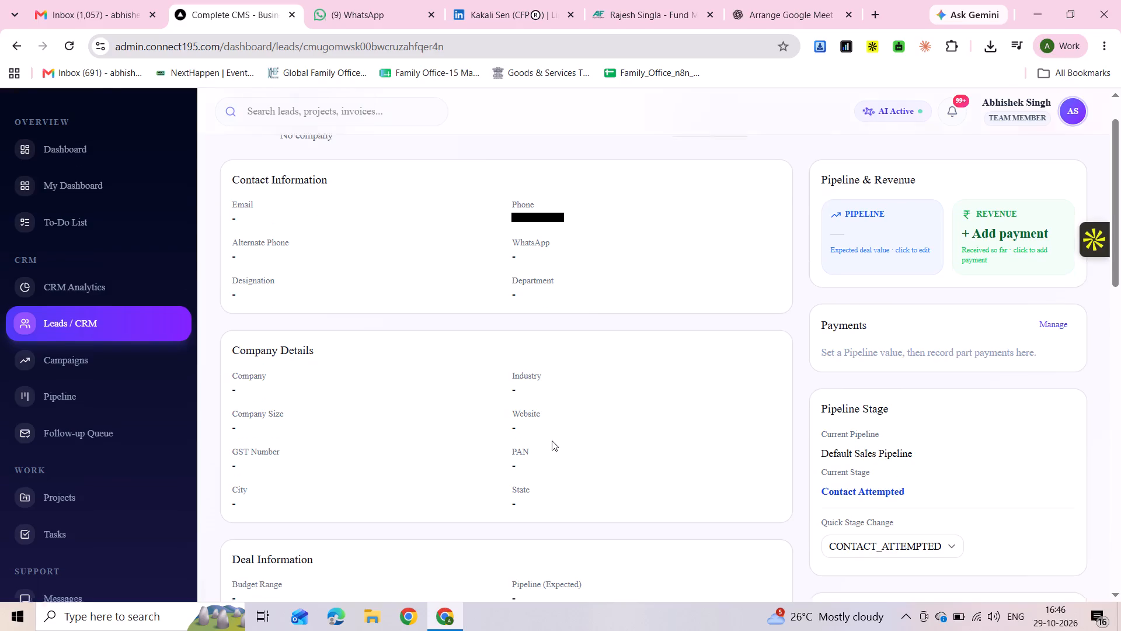
scroll(552, 441, up, 1)
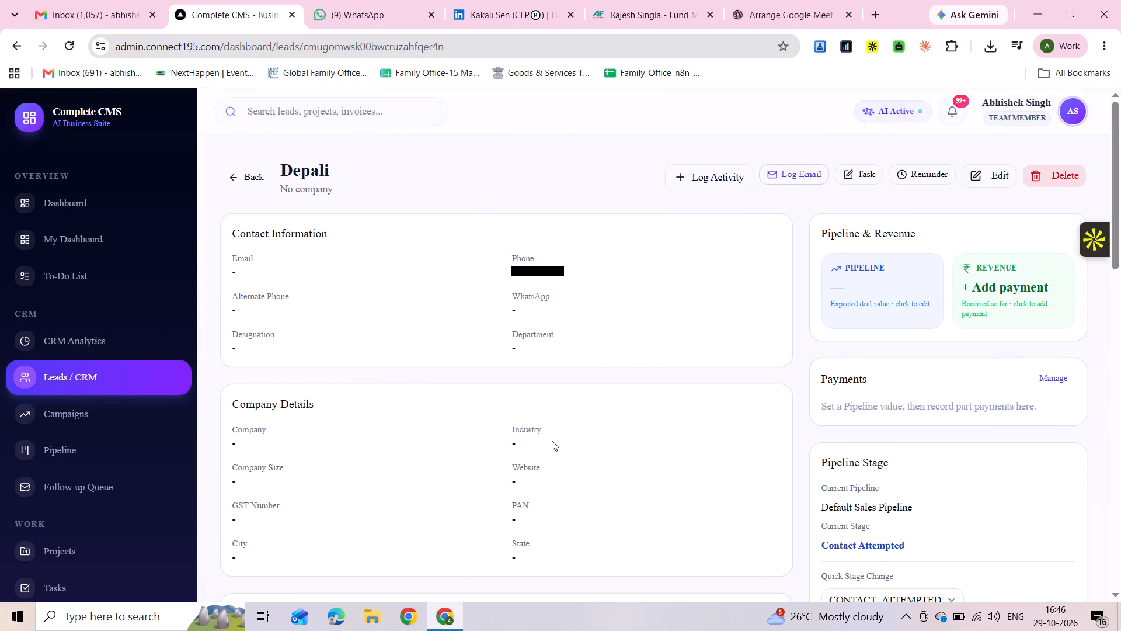
scroll(552, 441, down, 10)
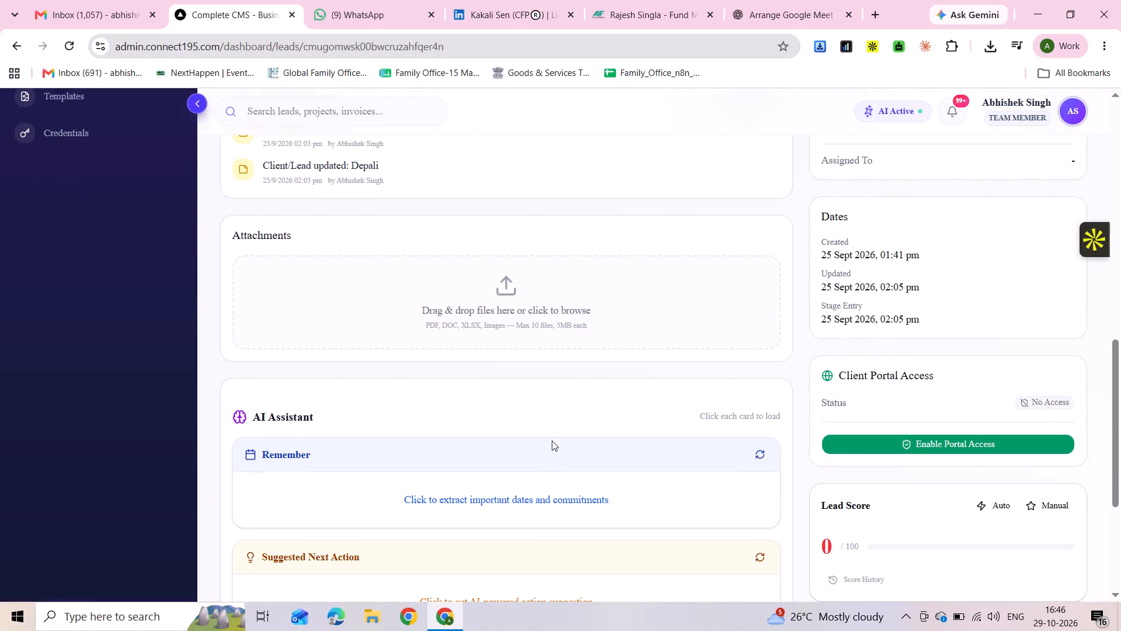
scroll(552, 441, down, 6)
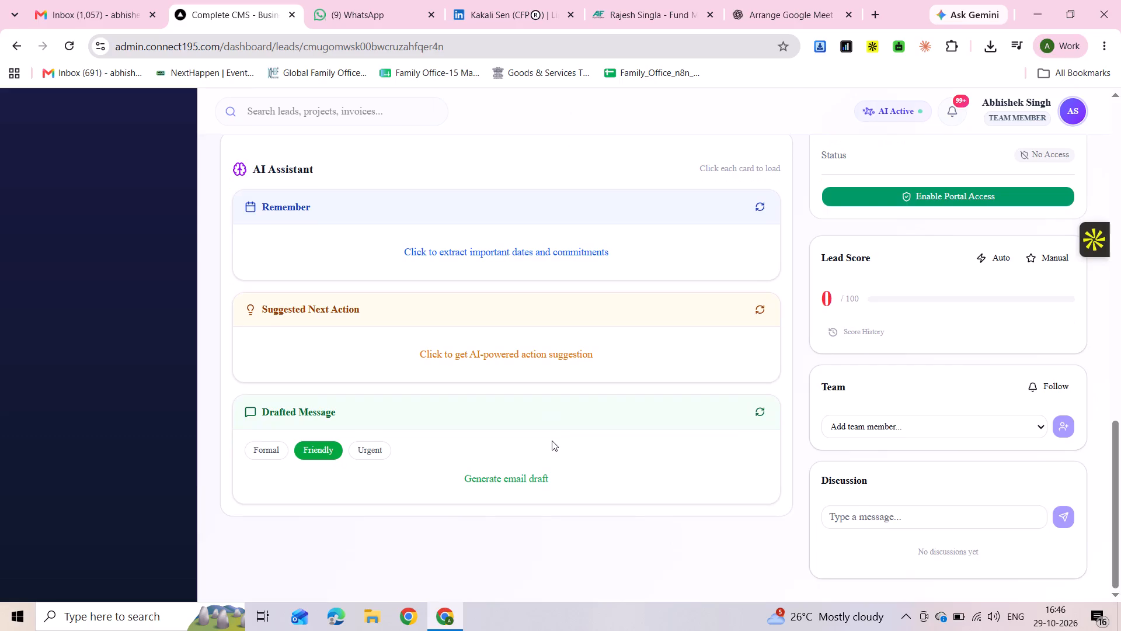
scroll(552, 441, up, 13)
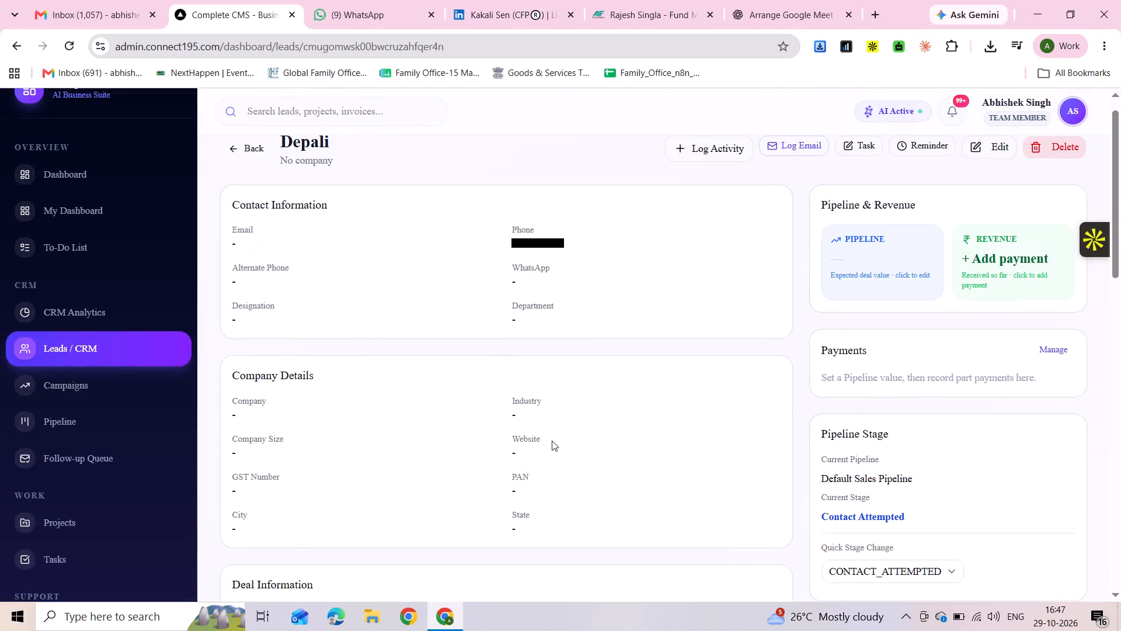
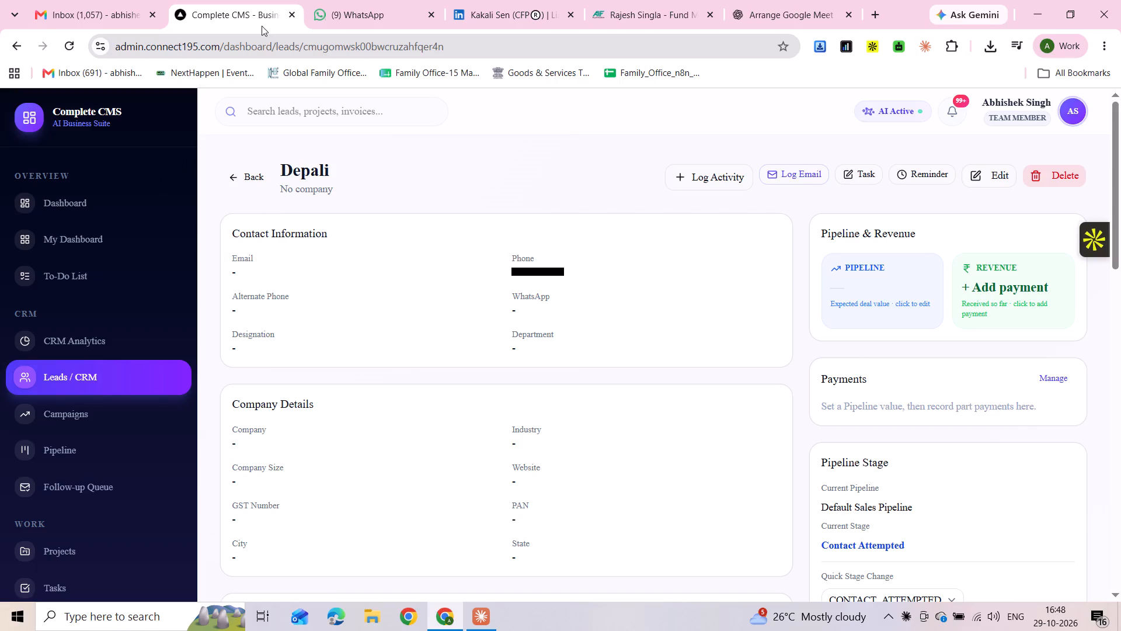
Open the Linkedin-family-office-leads-v2 campaign, search its leads by partial phone number, and open Raushan's lead record.
click(246, 182)
click(84, 271)
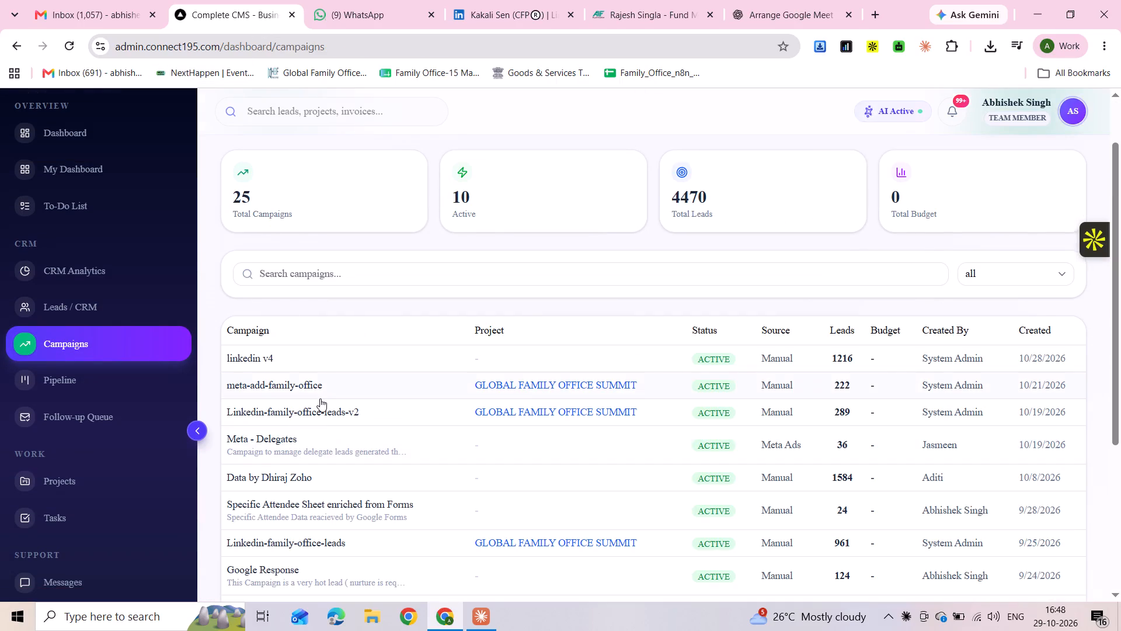
click(319, 410)
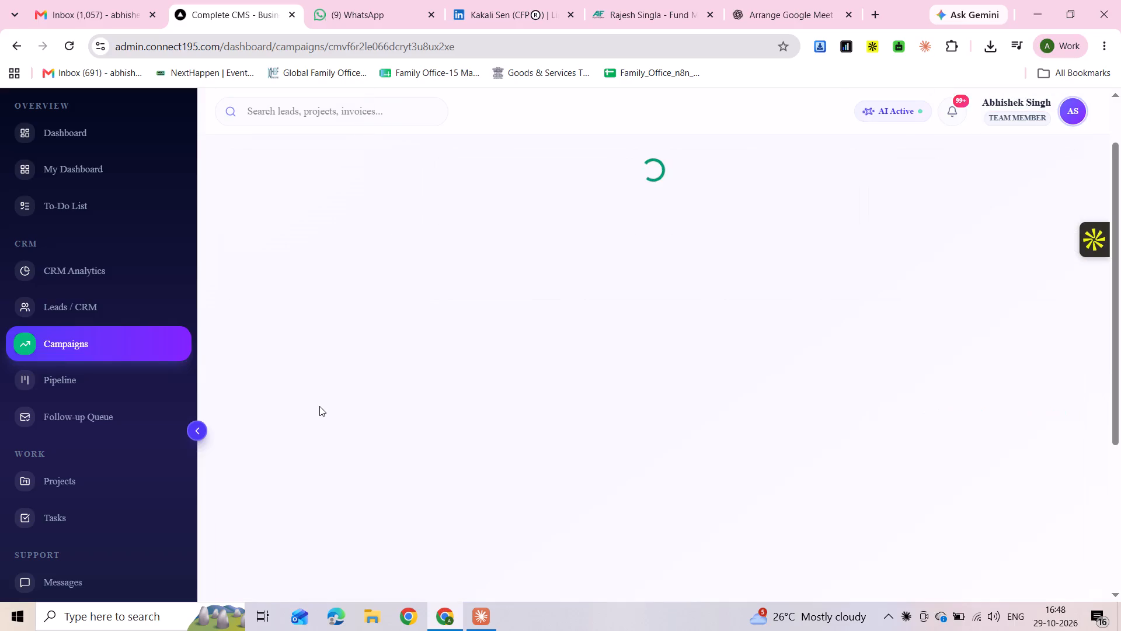
click(316, 416)
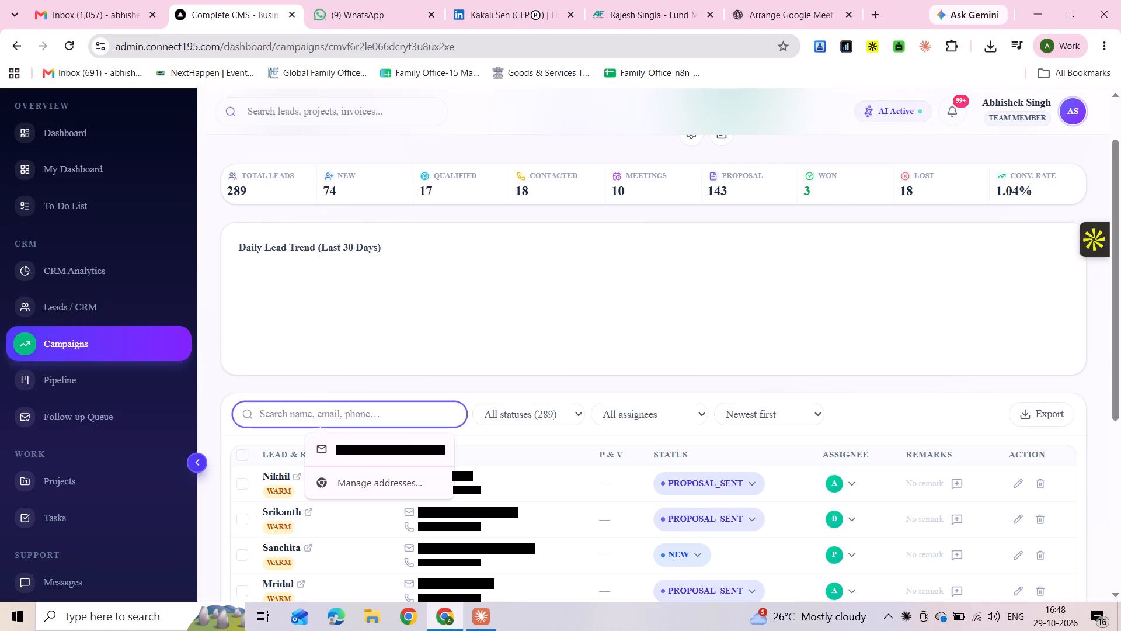
key(8)
key(2)
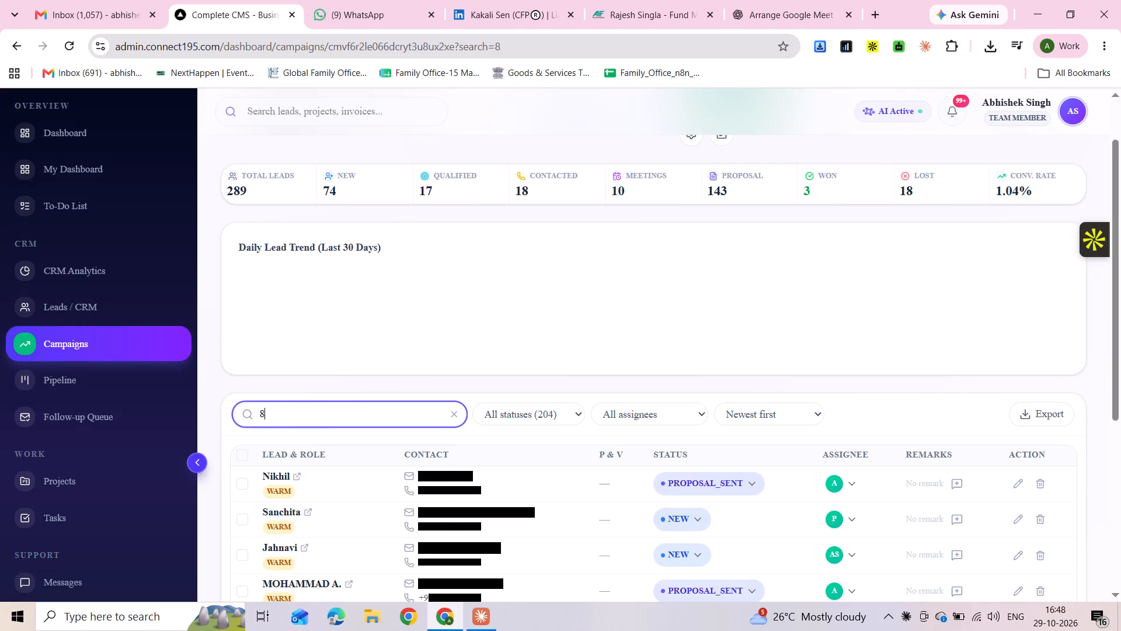
text(612)
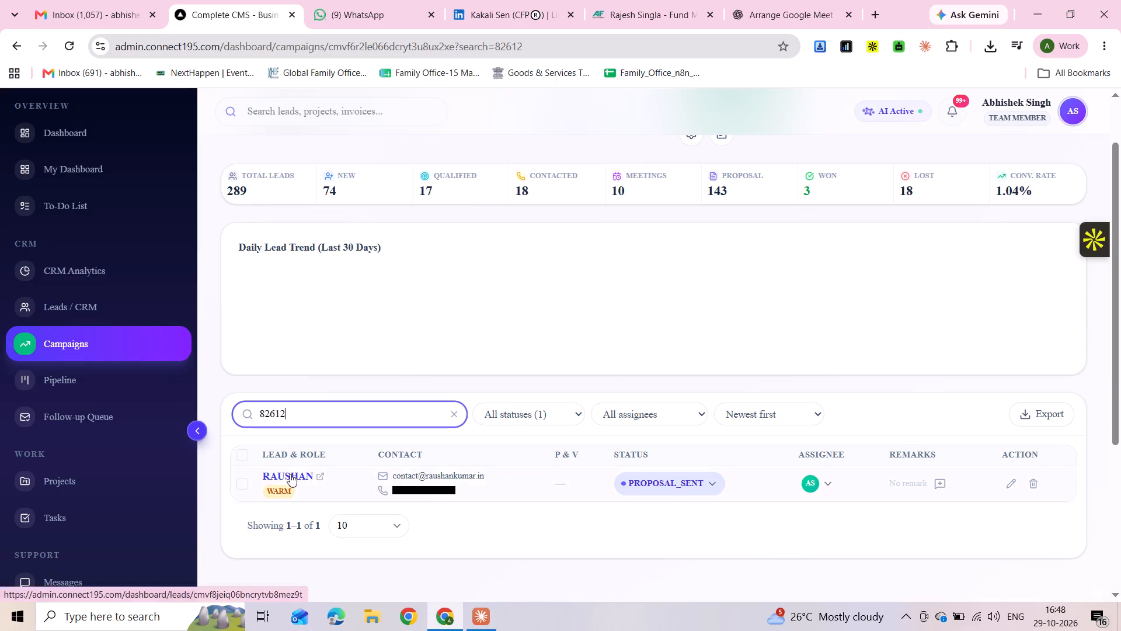
click(290, 474)
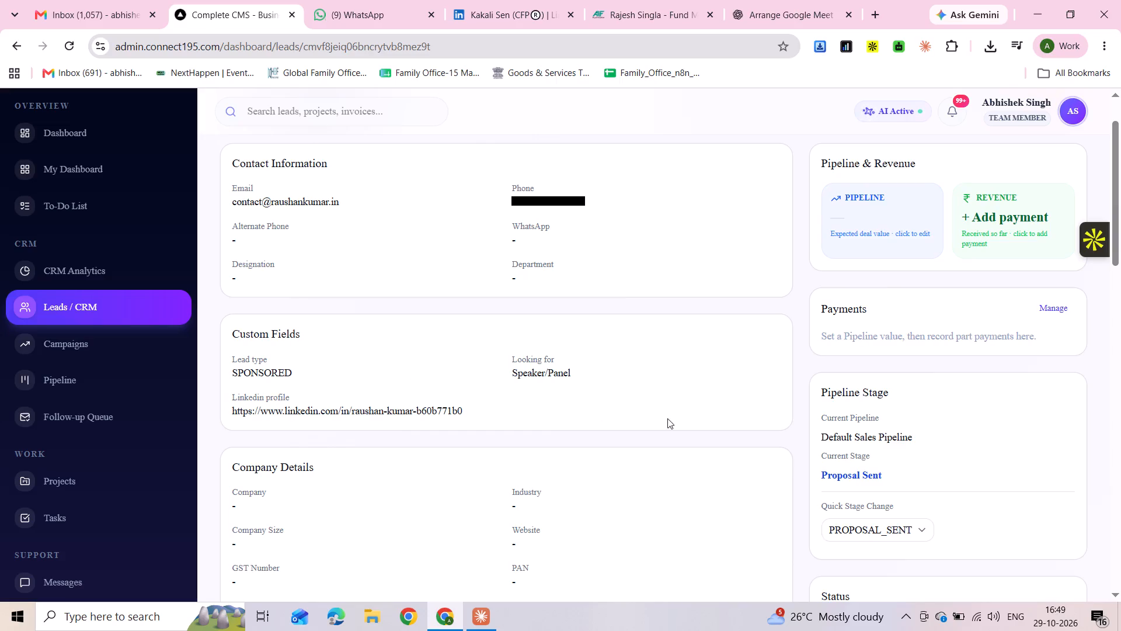
Change Raushan's pipeline stage to Lost and return to the campaign's lead list.
click(902, 525)
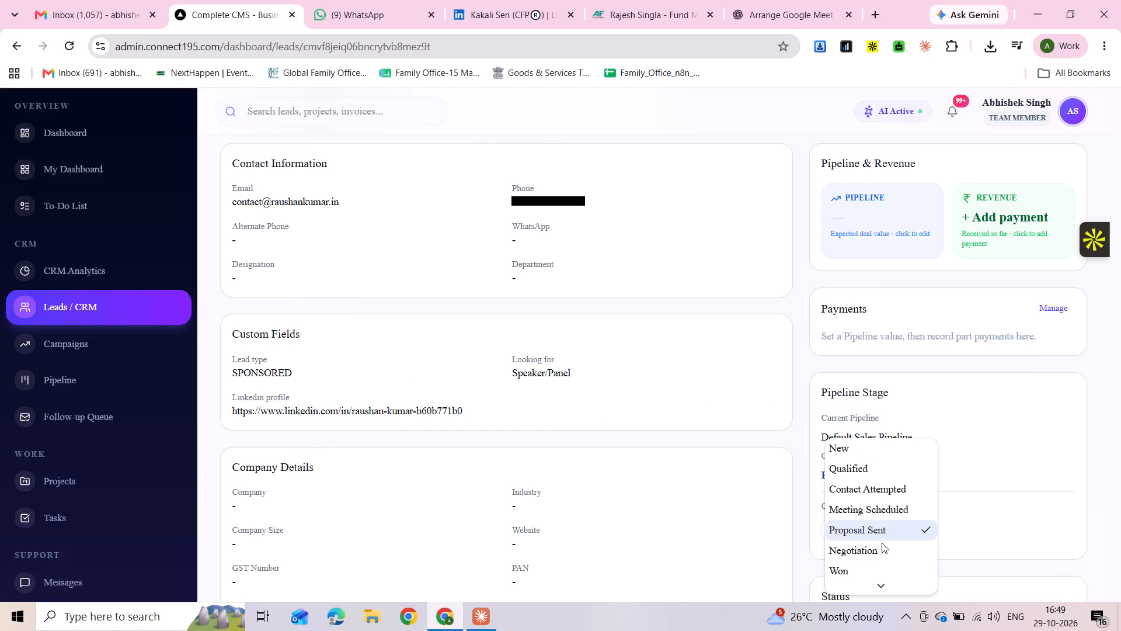
click(837, 587)
scroll(625, 531, up, 6)
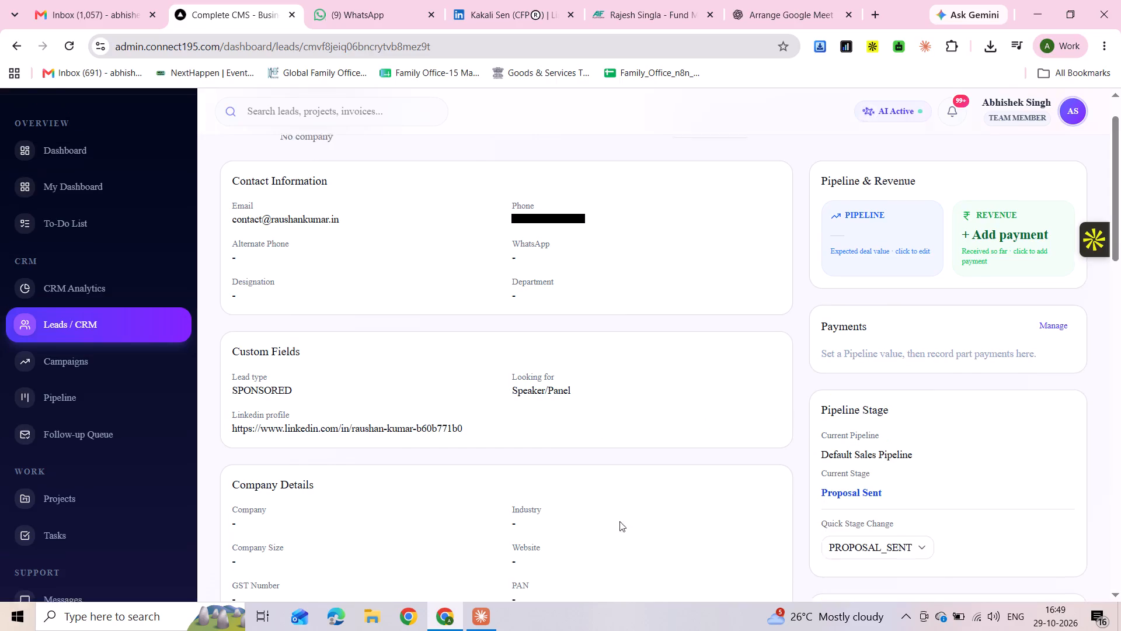
scroll(427, 285, up, 3)
click(242, 175)
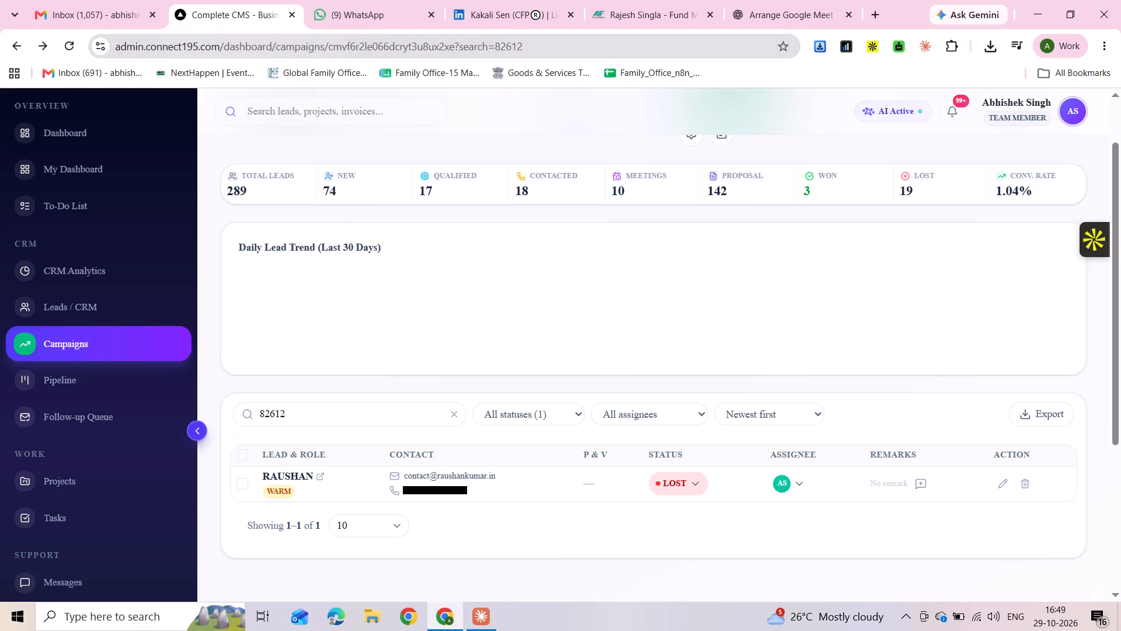
Clear the lead search and go back to the list of campaigns in the campaigns overview.
click(458, 417)
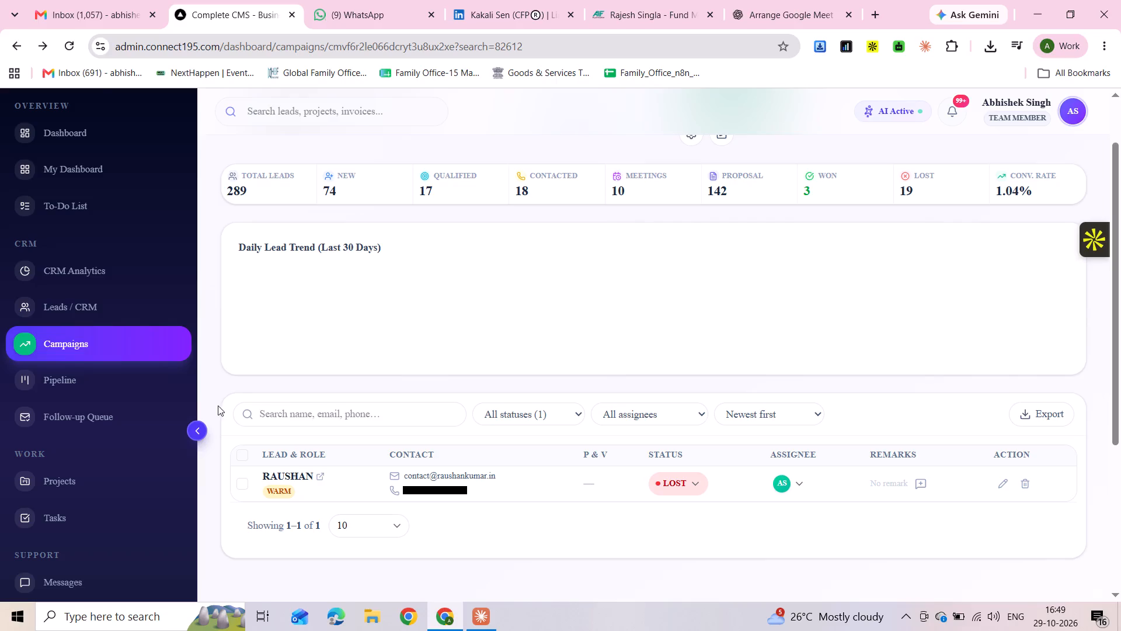
scroll(242, 379, up, 3)
click(238, 190)
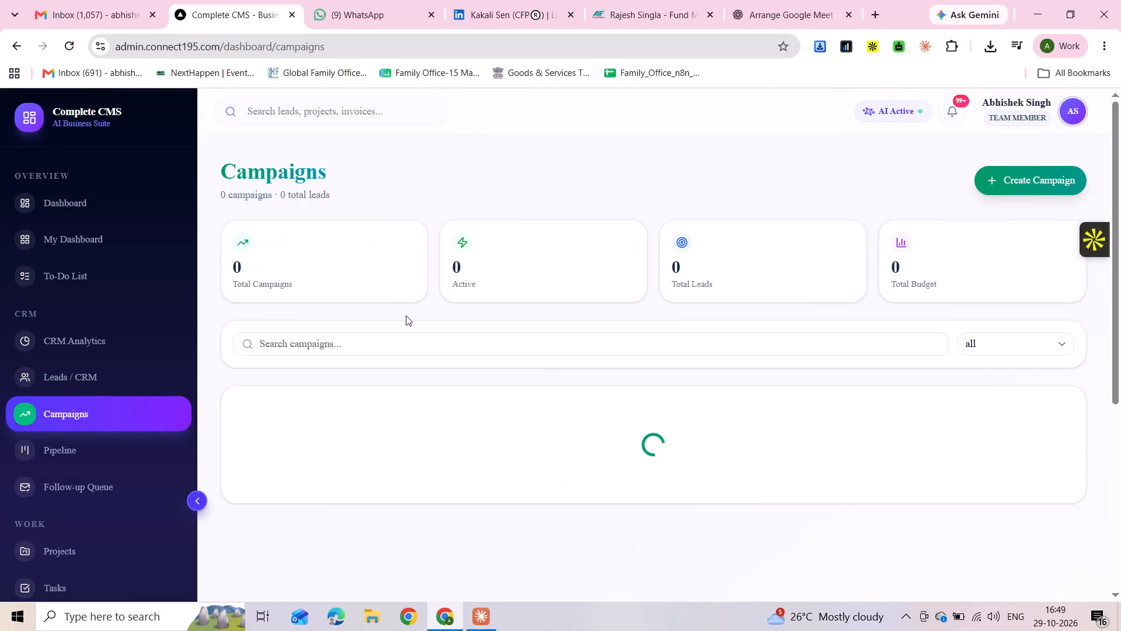
scroll(397, 483, down, 1)
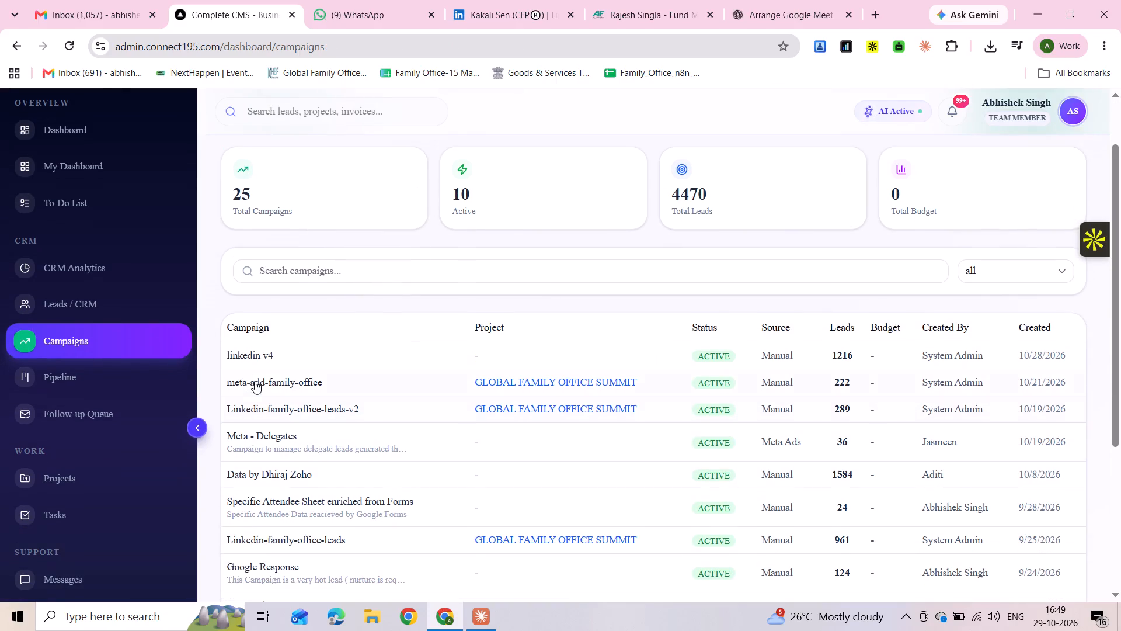
Open the Linkedin-family-office-leads-v2 campaign and go to Meenu's lead record.
click(282, 409)
scroll(474, 434, down, 5)
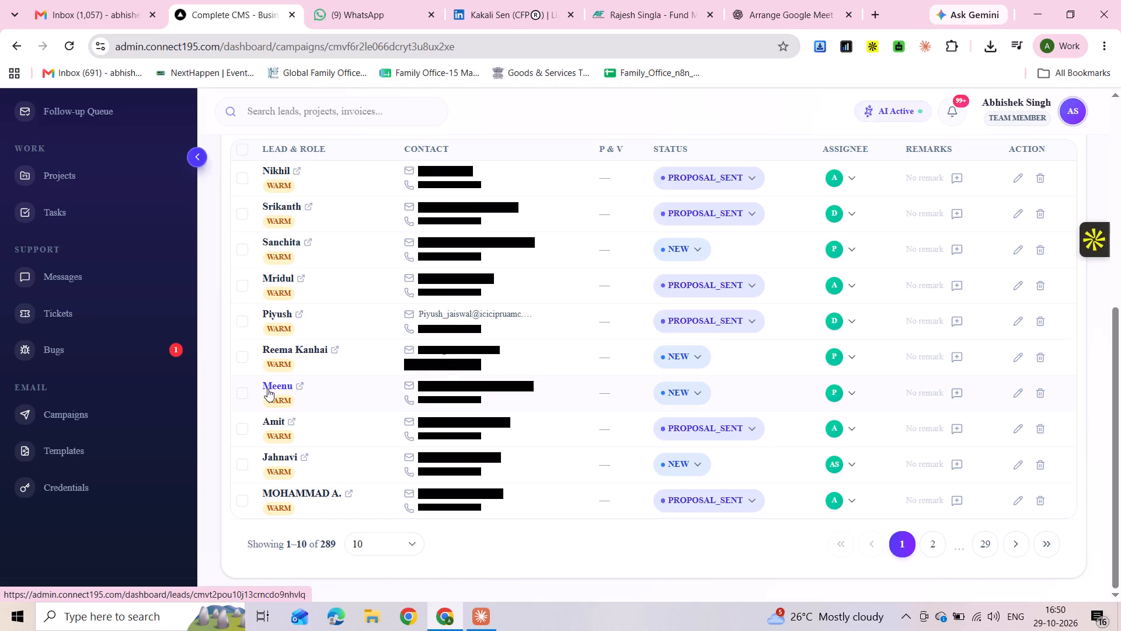
click(267, 389)
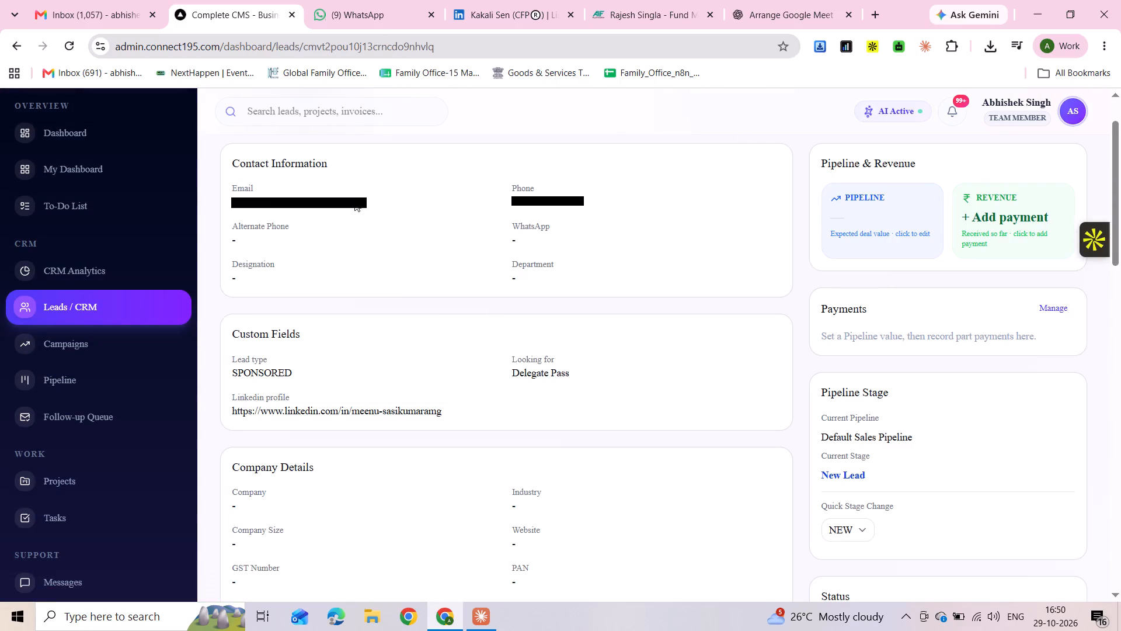
drag(367, 202, 232, 212)
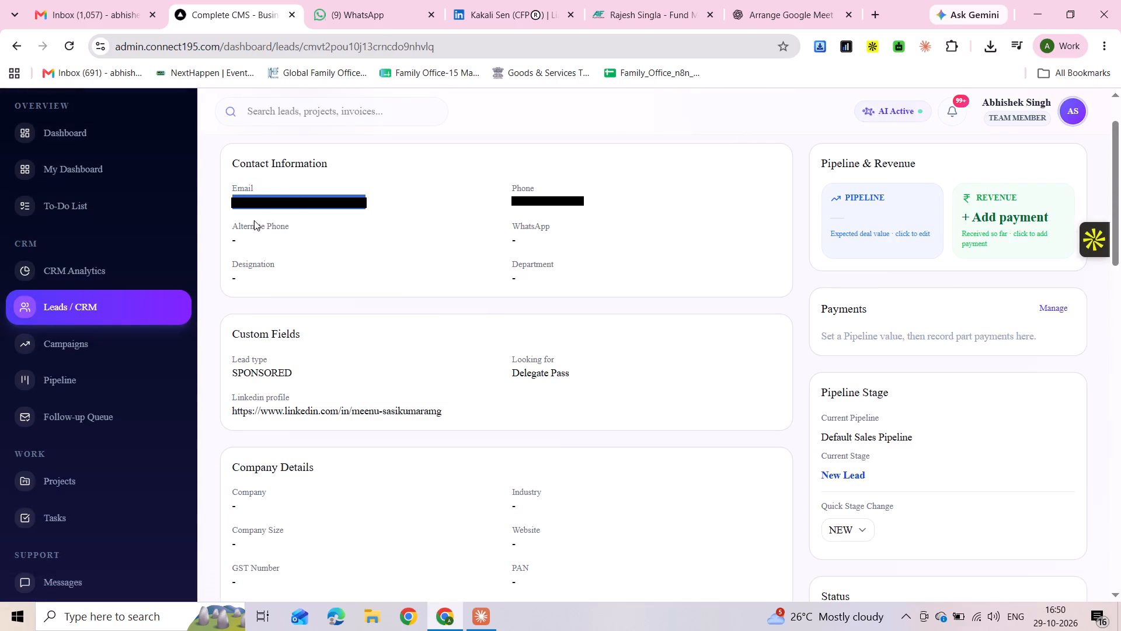
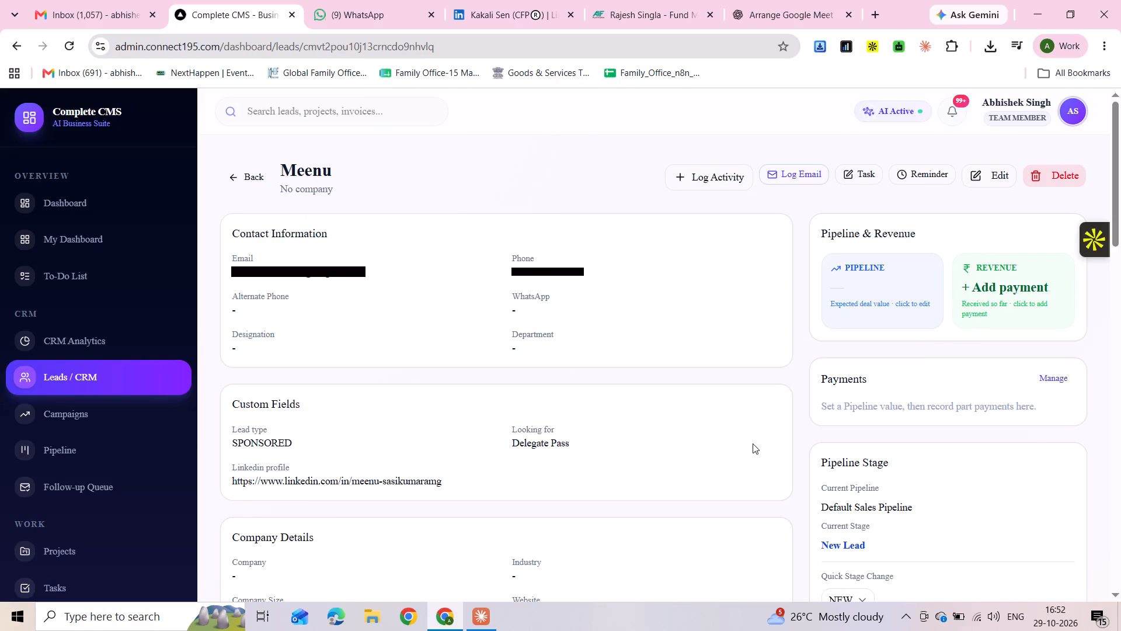
Change Meenu's pipeline stage to Contact Attempted on the lead record.
scroll(753, 443, down, 1)
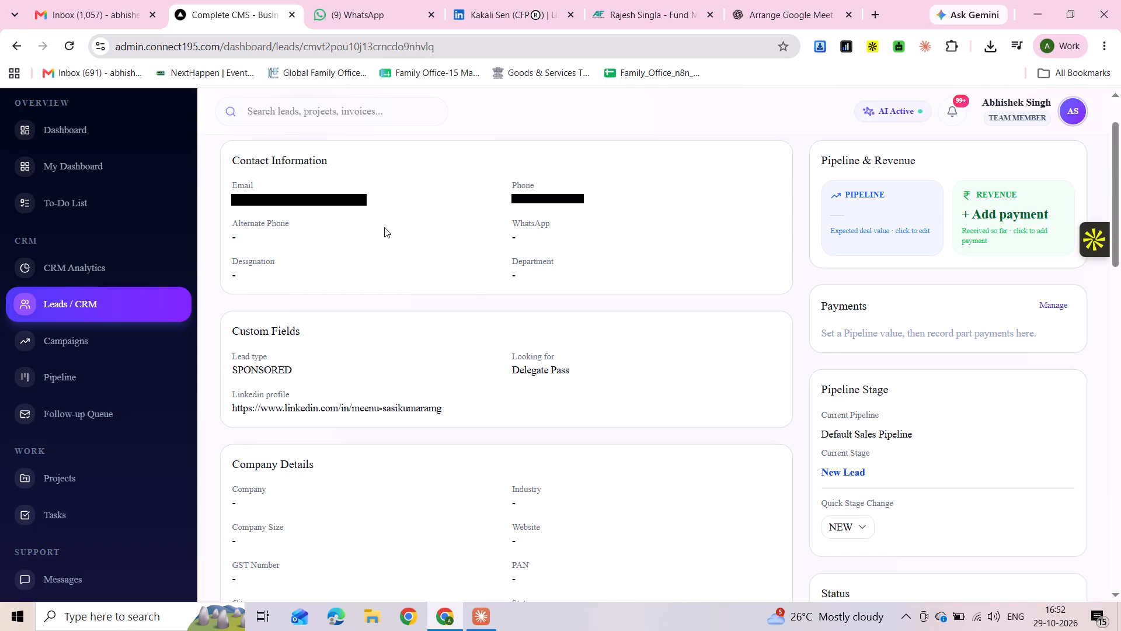
click(838, 525)
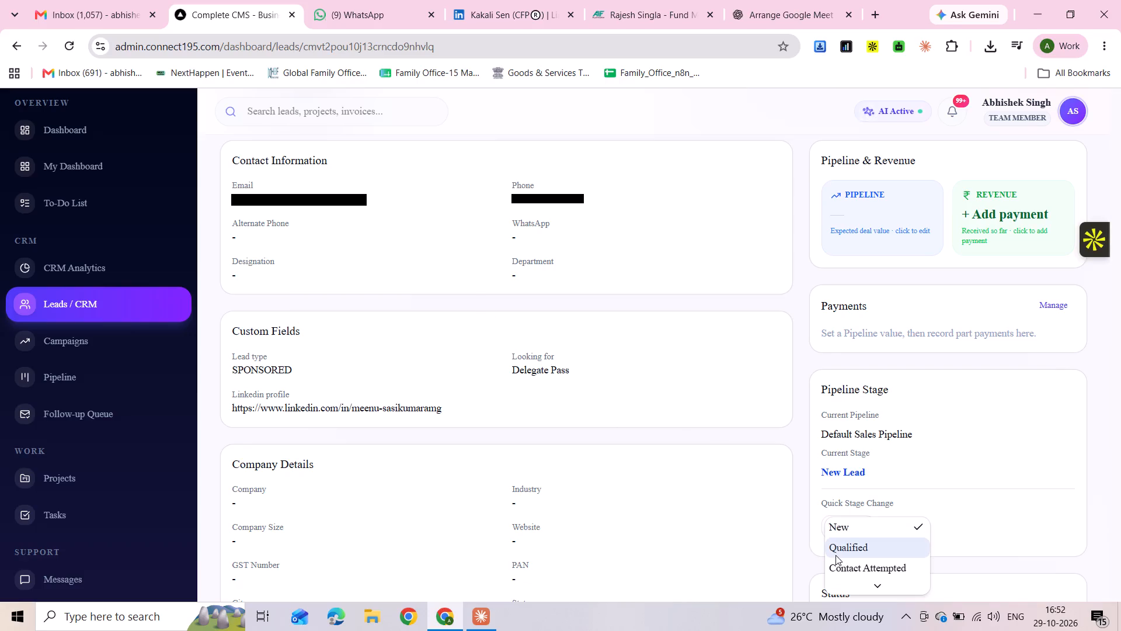
scroll(852, 578, down, 1)
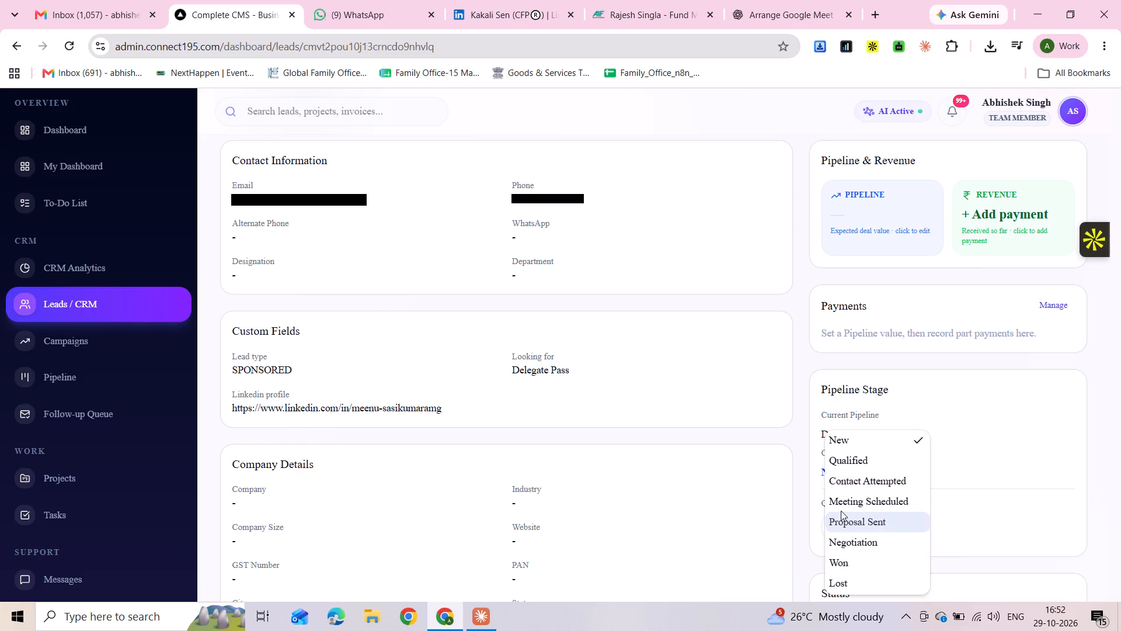
click(846, 477)
Post the discussion note "Email send and call her to take follow up on monday" on Meenu's lead record.
scroll(413, 296, down, 6)
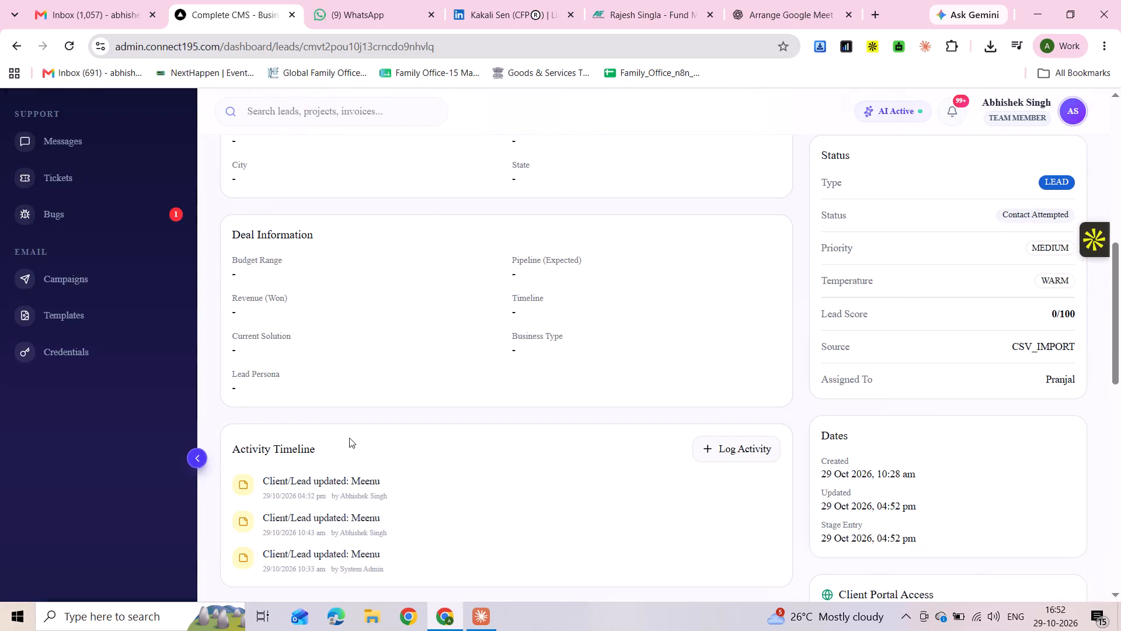
scroll(349, 438, down, 3)
click(337, 489)
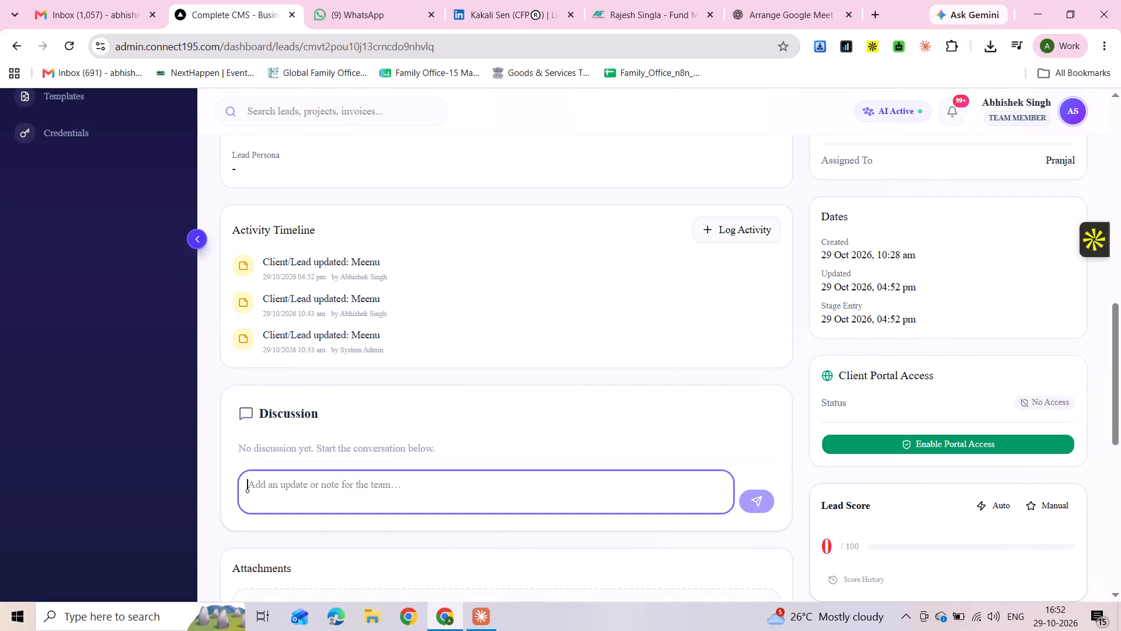
text(Email)
key(space)
text(send)
key(space)
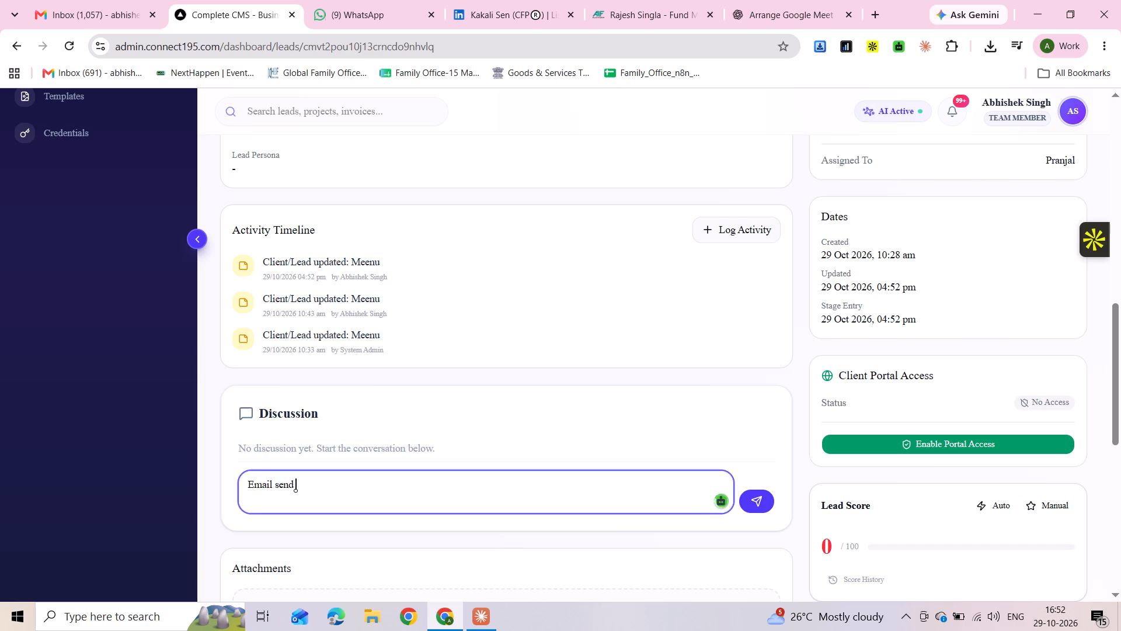
text(an)
key(BackSpace)
text(nd)
key(space)
text(call j)
key(BackSpace)
text(her)
key(space)
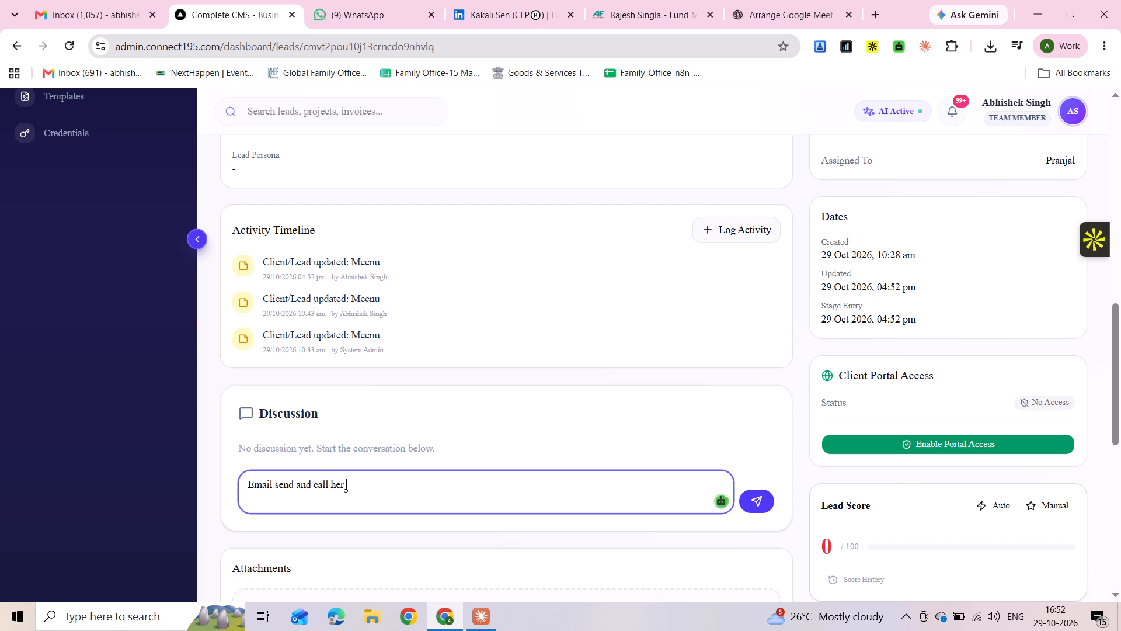
text(to take)
key(space)
text(follow up on ma)
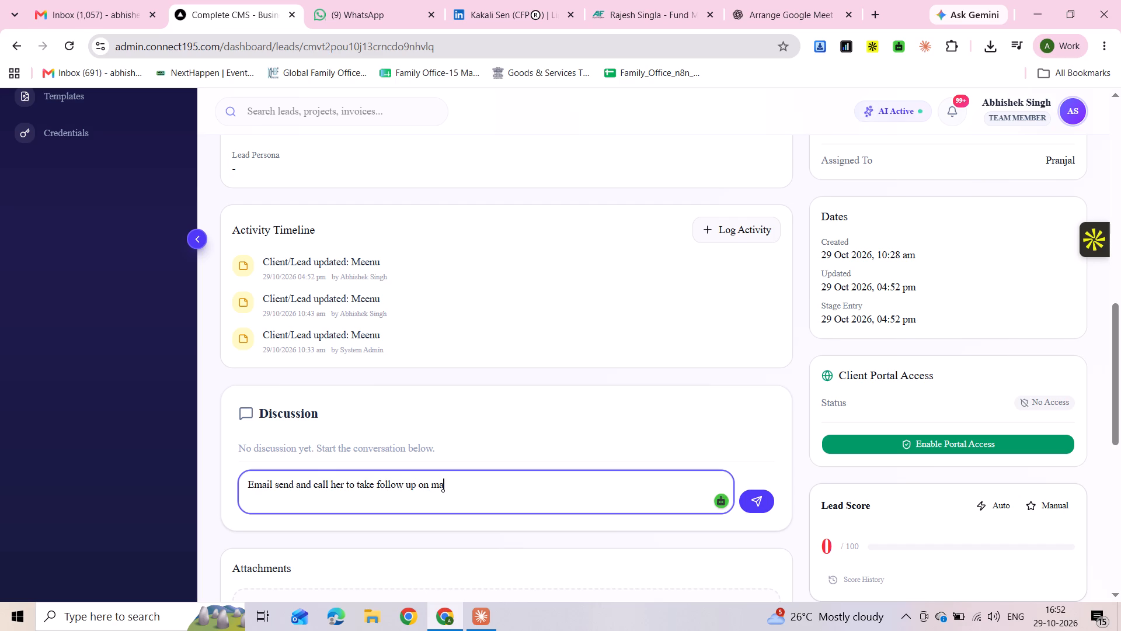
key(BackSpace)
text(onday)
click(768, 507)
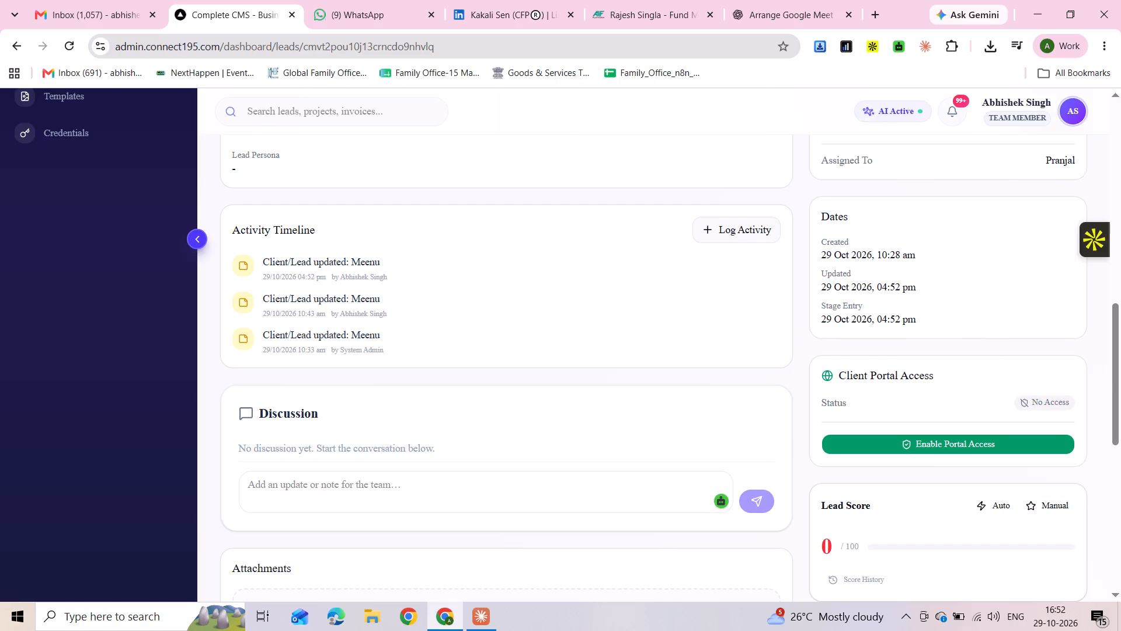
scroll(586, 497, up, 16)
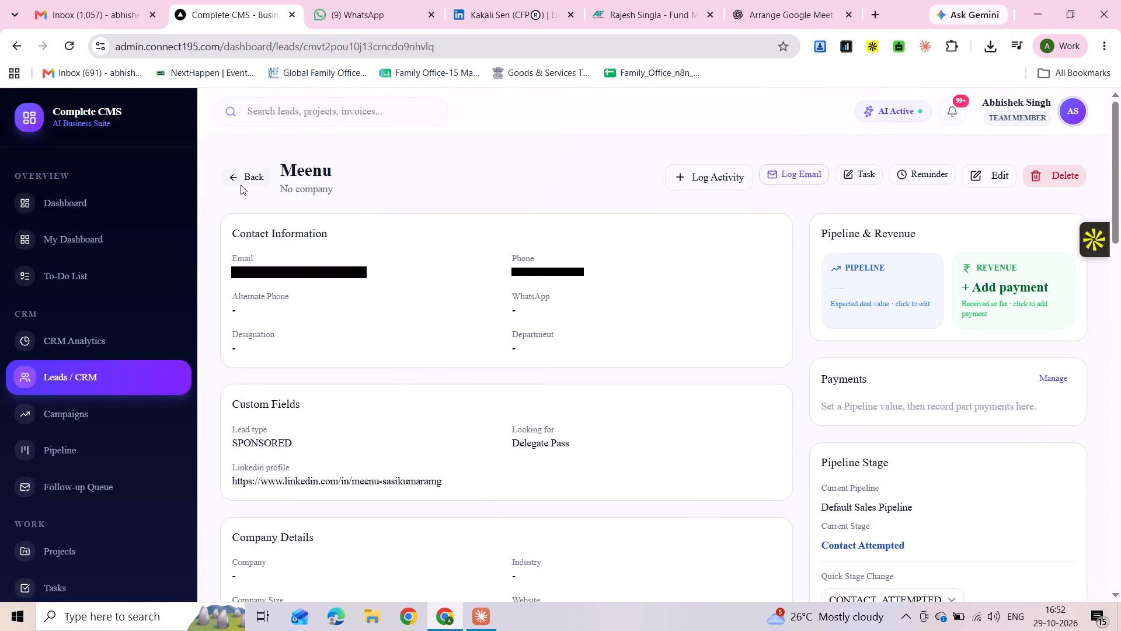
click(242, 174)
scroll(82, 272, up, 3)
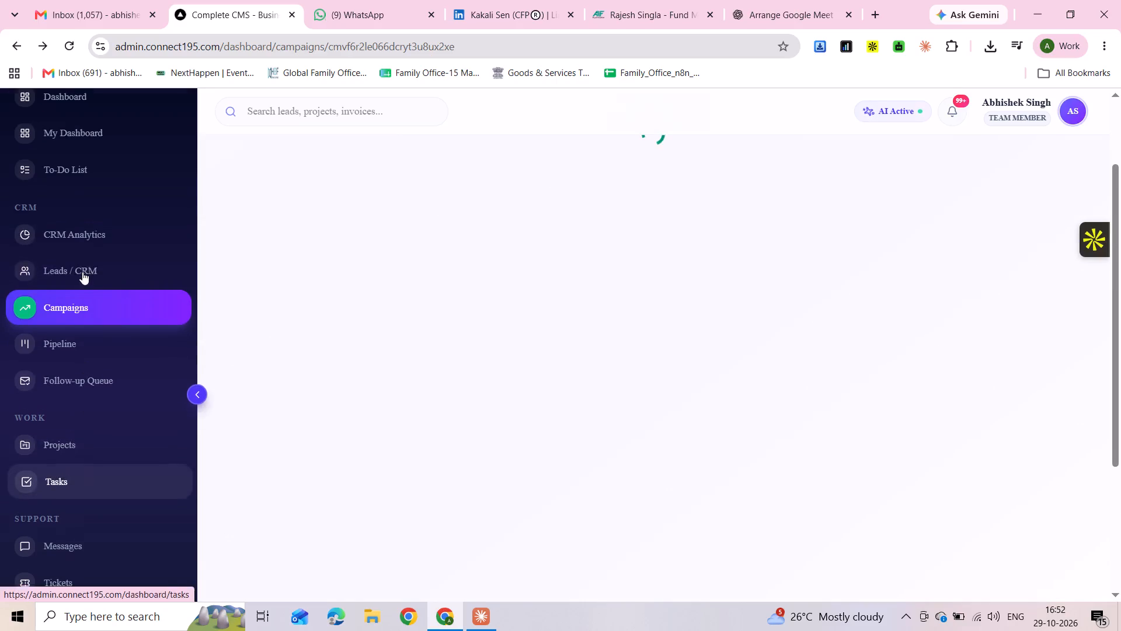
scroll(97, 322, up, 3)
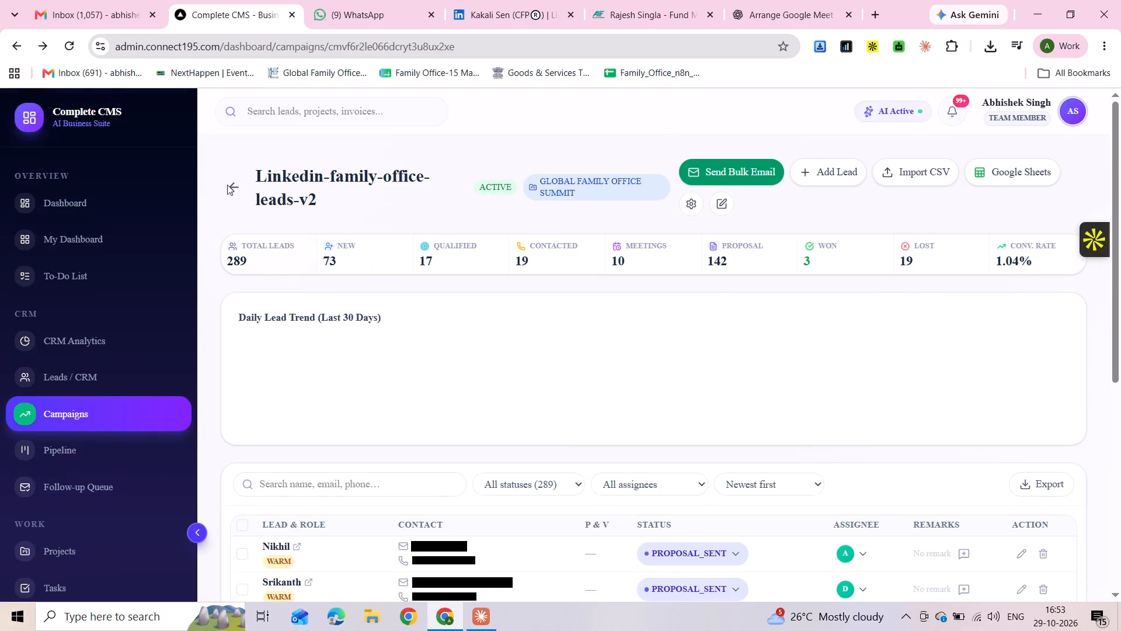
scroll(422, 353, down, 5)
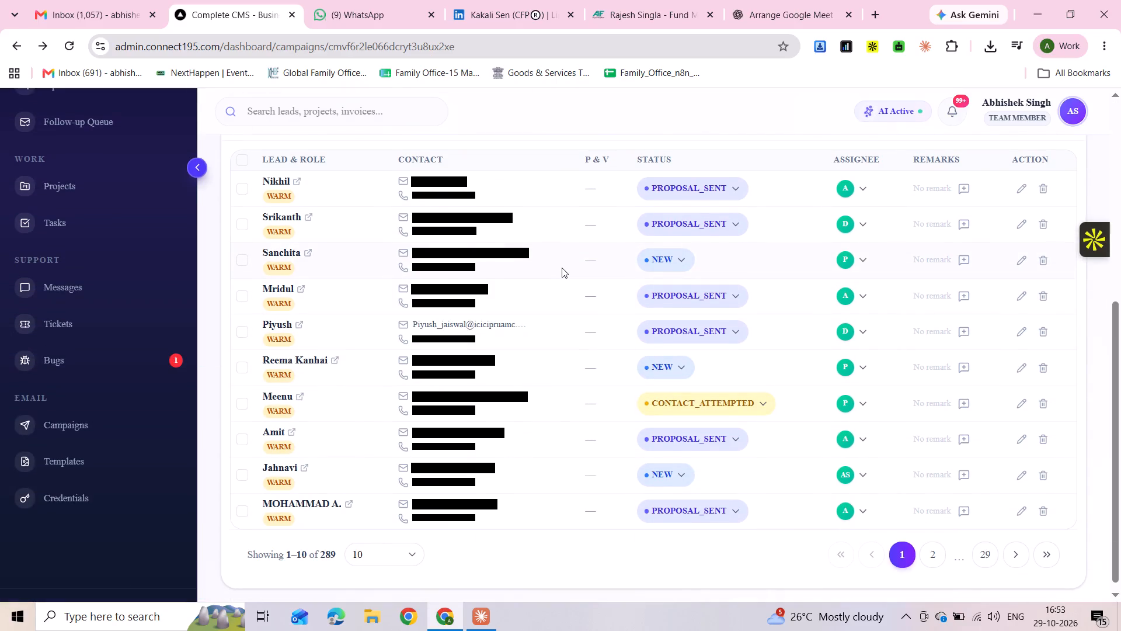
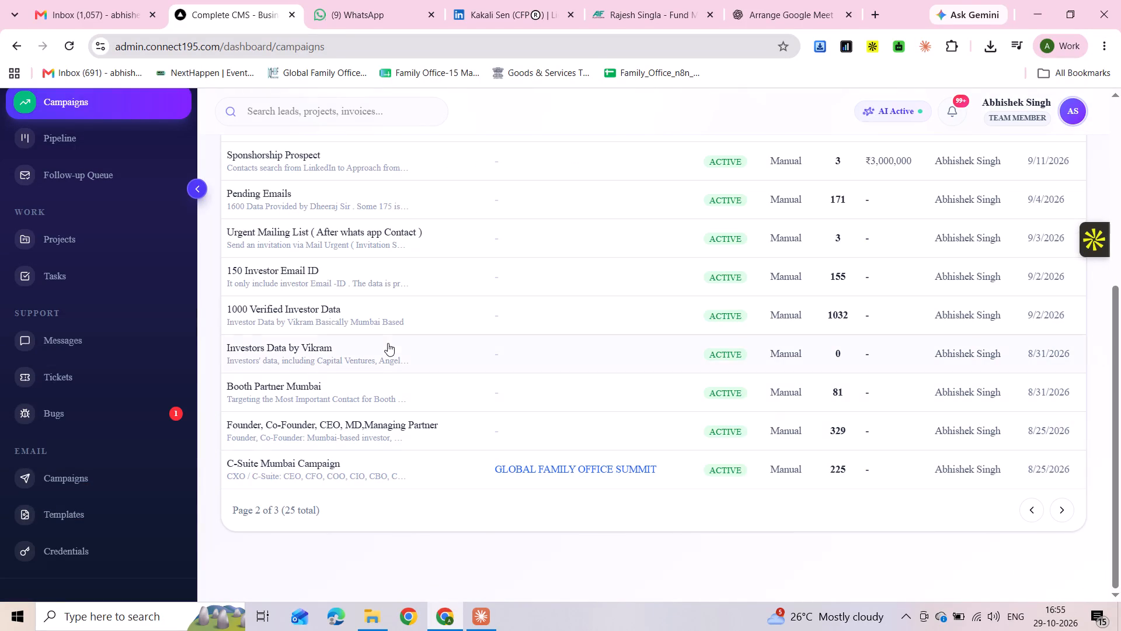
Open the HBF Queries campaign from the last page of the campaigns list.
click(1055, 508)
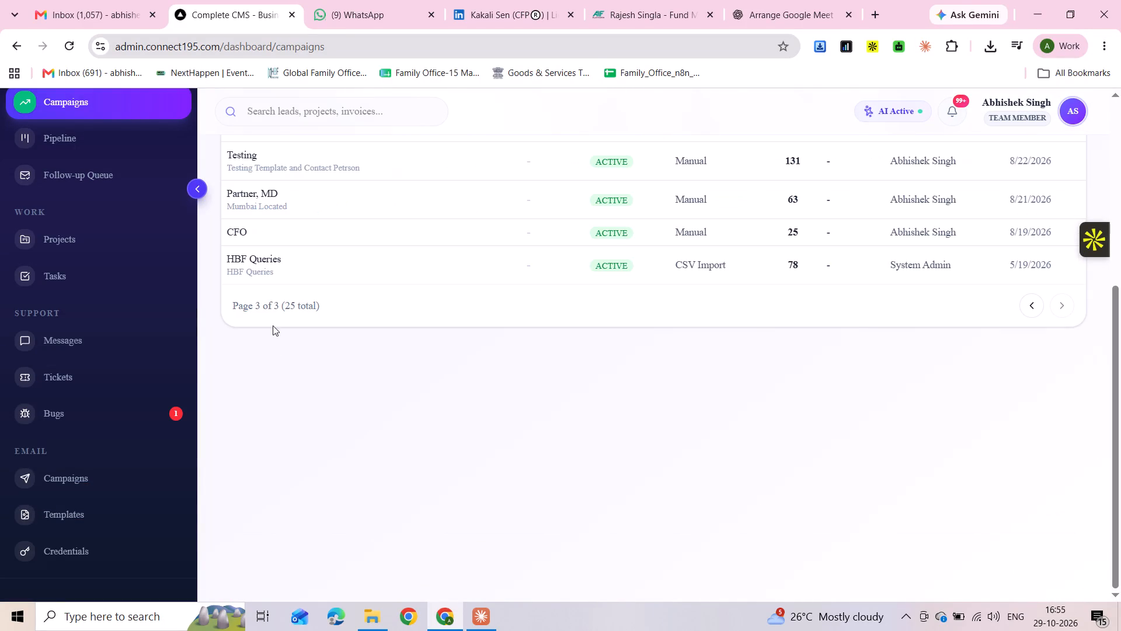
click(254, 266)
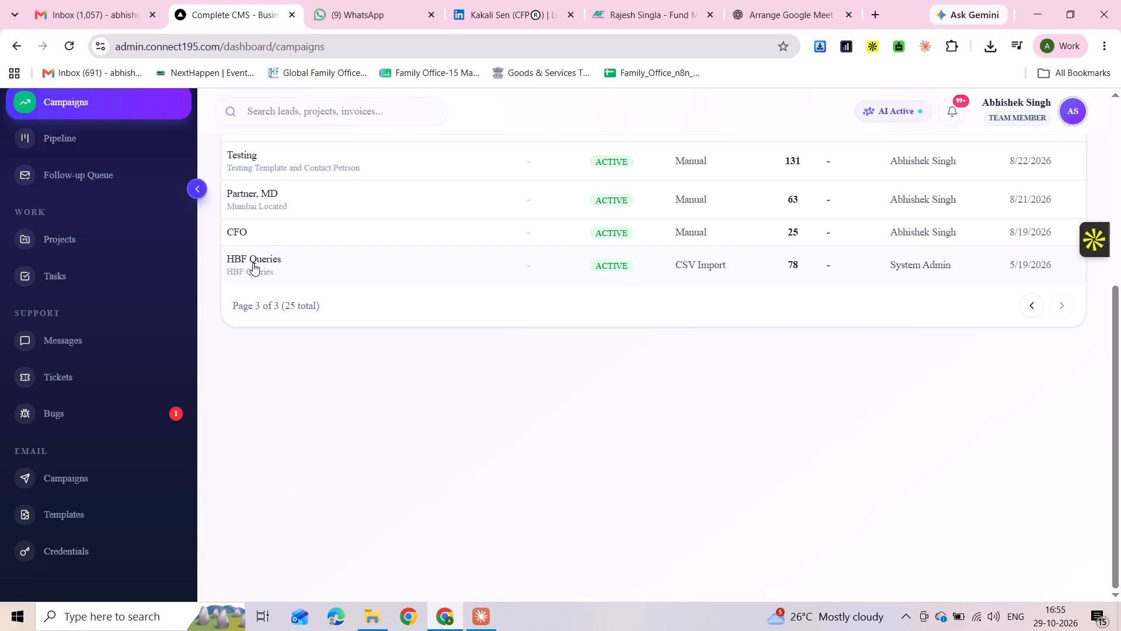
click(254, 261)
Open the first lead in the HBF Queries list and select the email address in its contact information.
scroll(449, 340, down, 3)
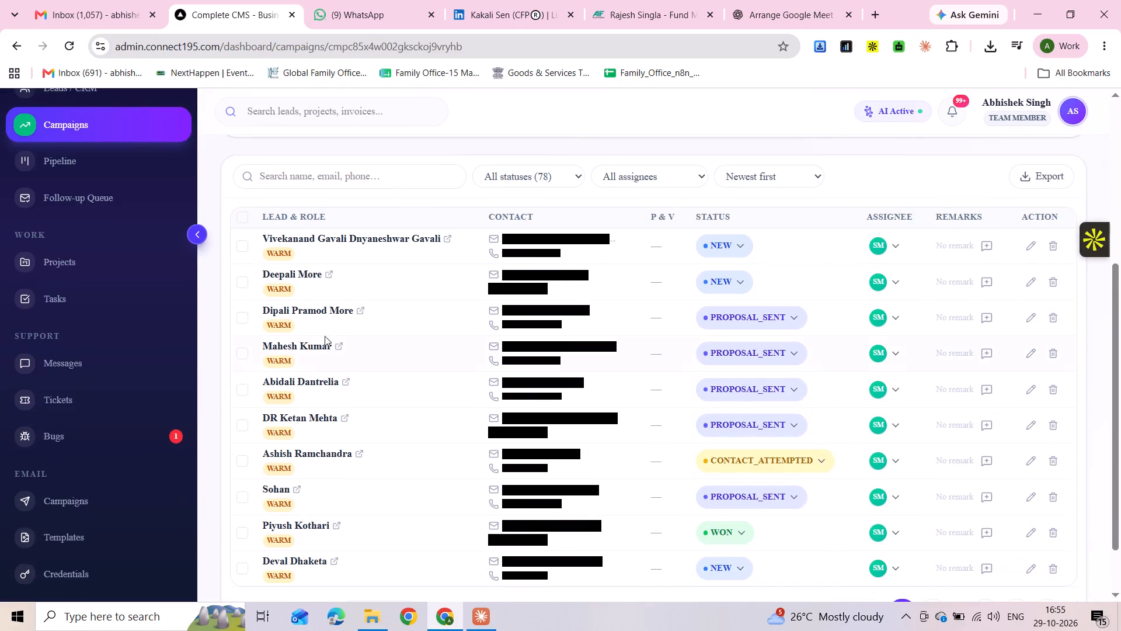
click(343, 237)
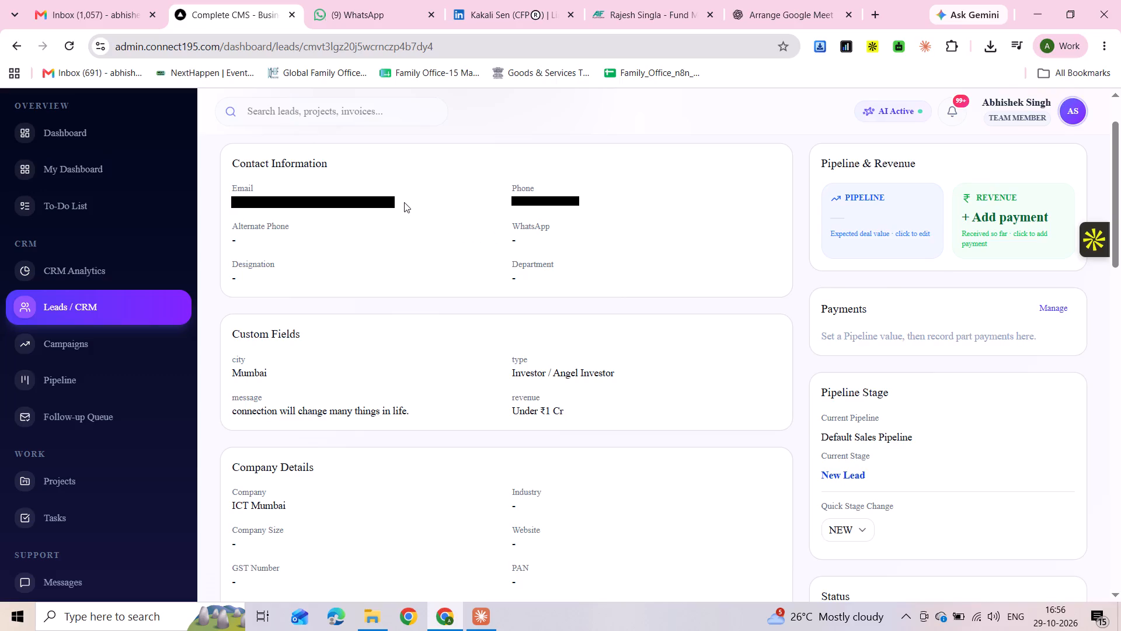
drag(404, 202, 232, 202)
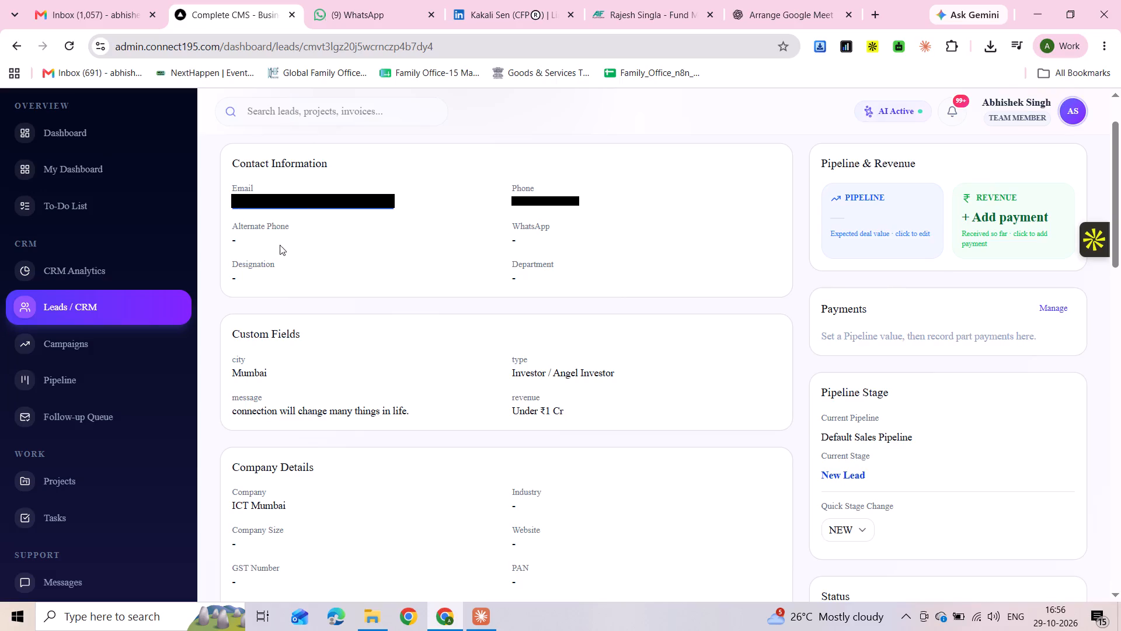
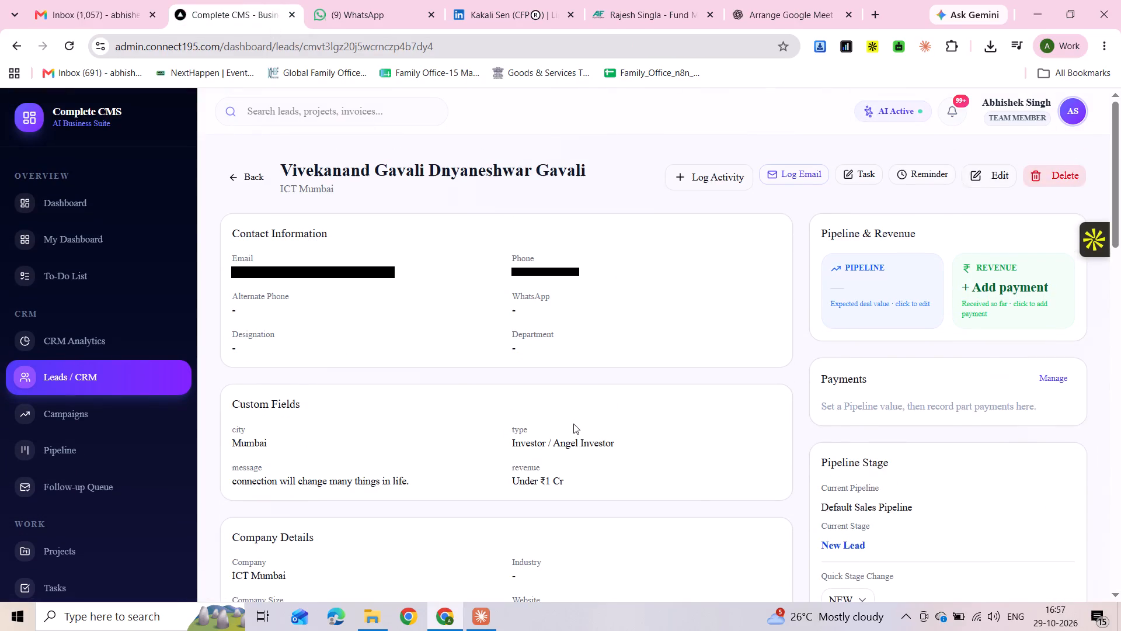
Review the ICT Mumbai lead record, examining its contact information, custom fields, pipeline stage, status and discussion section.
scroll(573, 424, down, 1)
scroll(573, 424, up, 1)
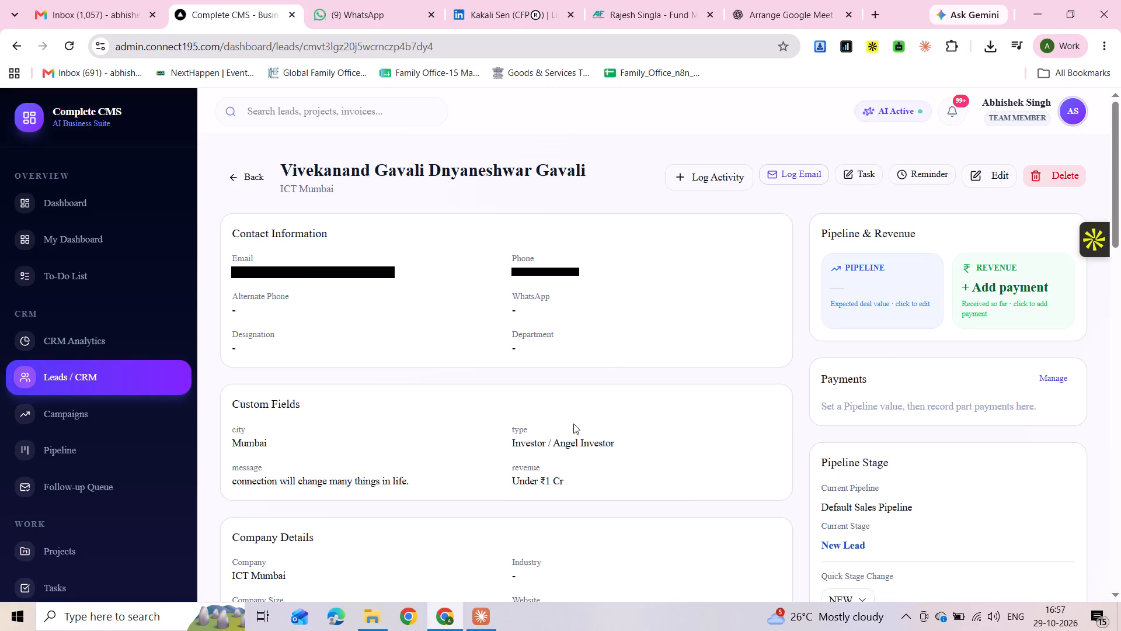
scroll(897, 521, down, 2)
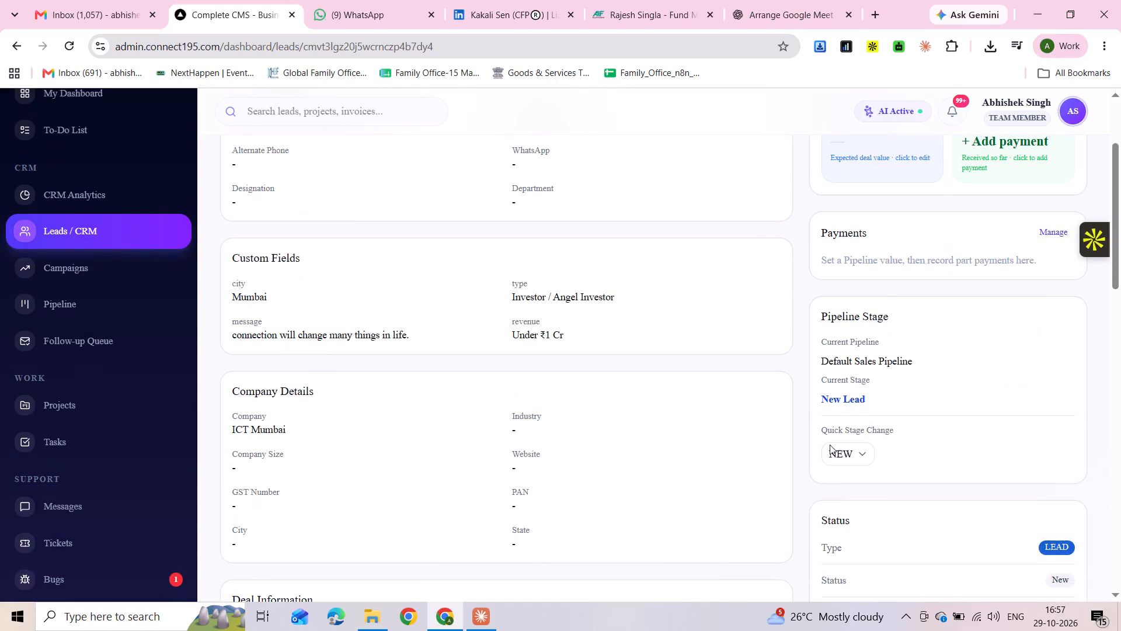
scroll(835, 465, down, 3)
scroll(338, 443, down, 5)
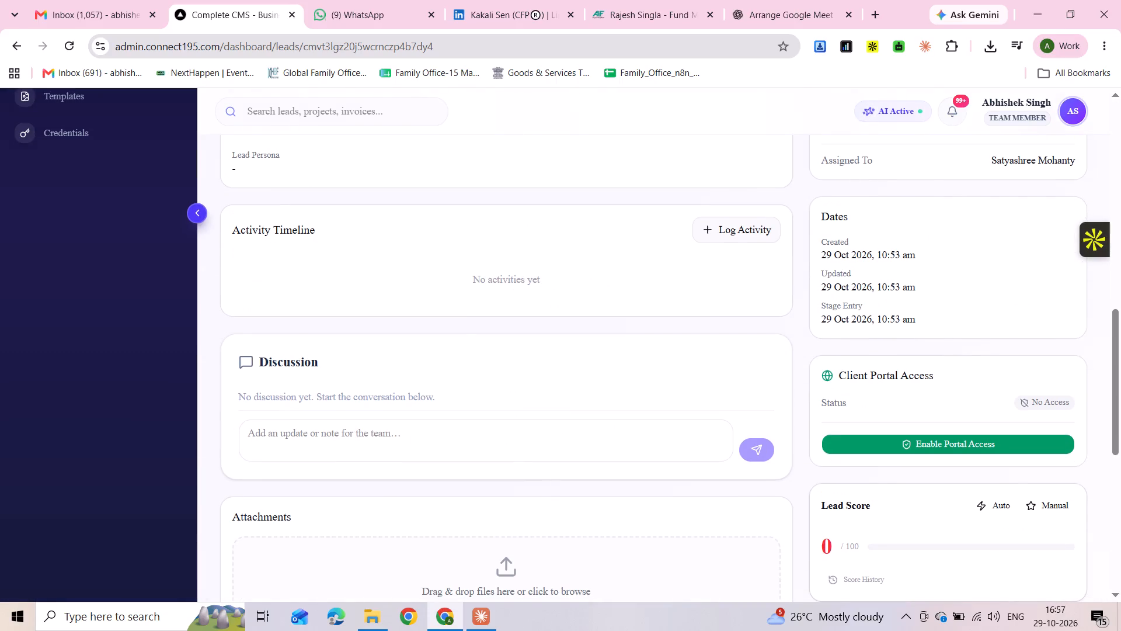
click(287, 441)
scroll(390, 396, up, 4)
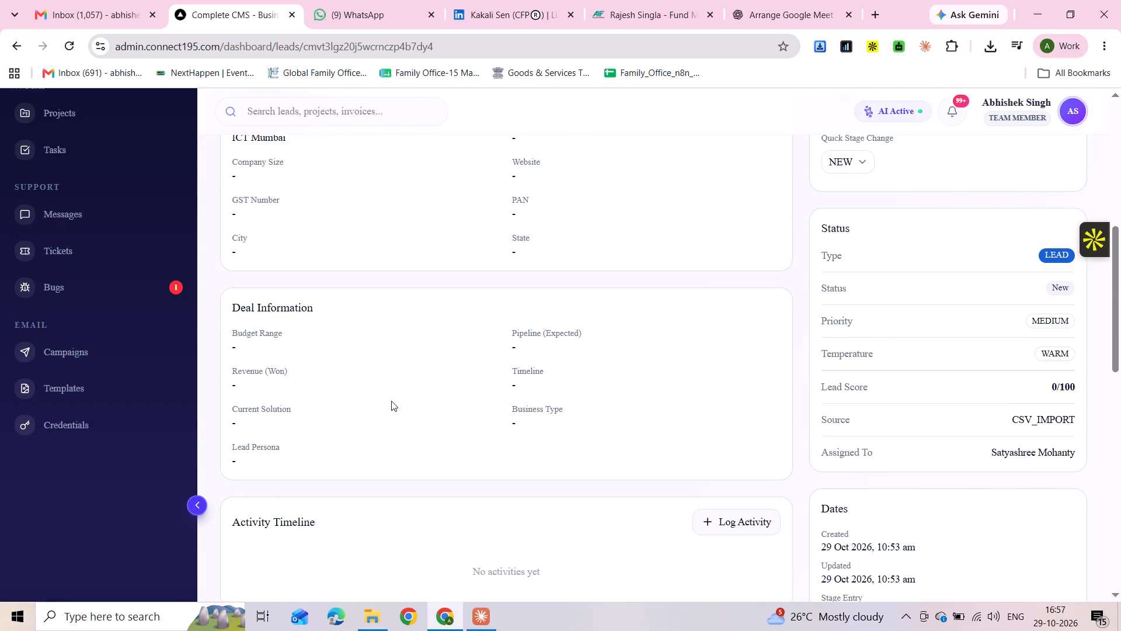
scroll(389, 404, up, 4)
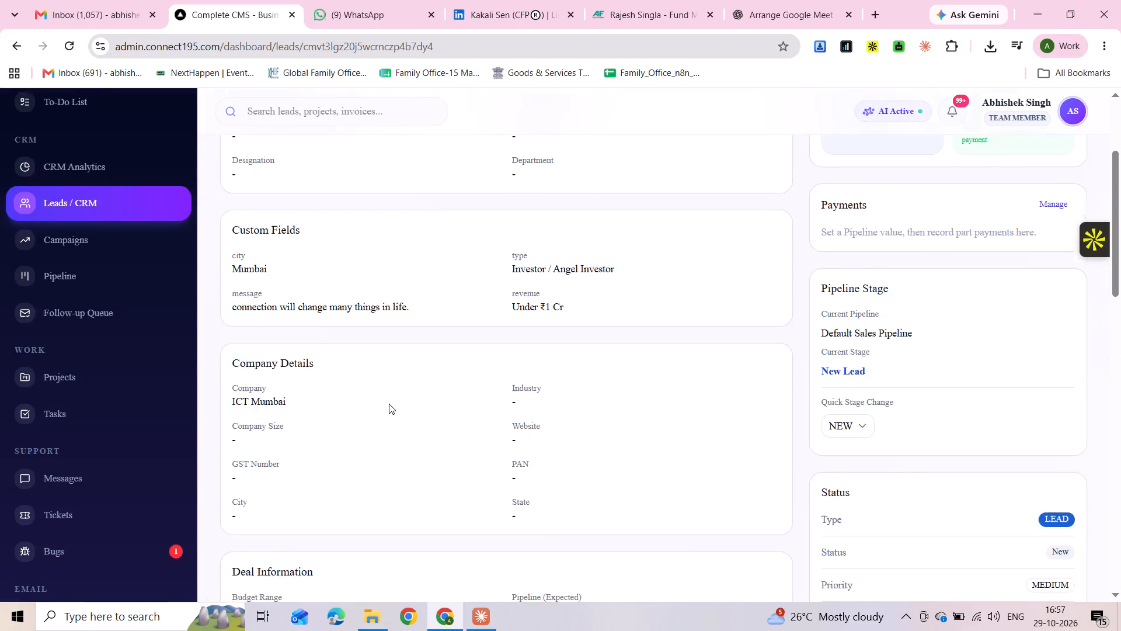
scroll(378, 387, up, 3)
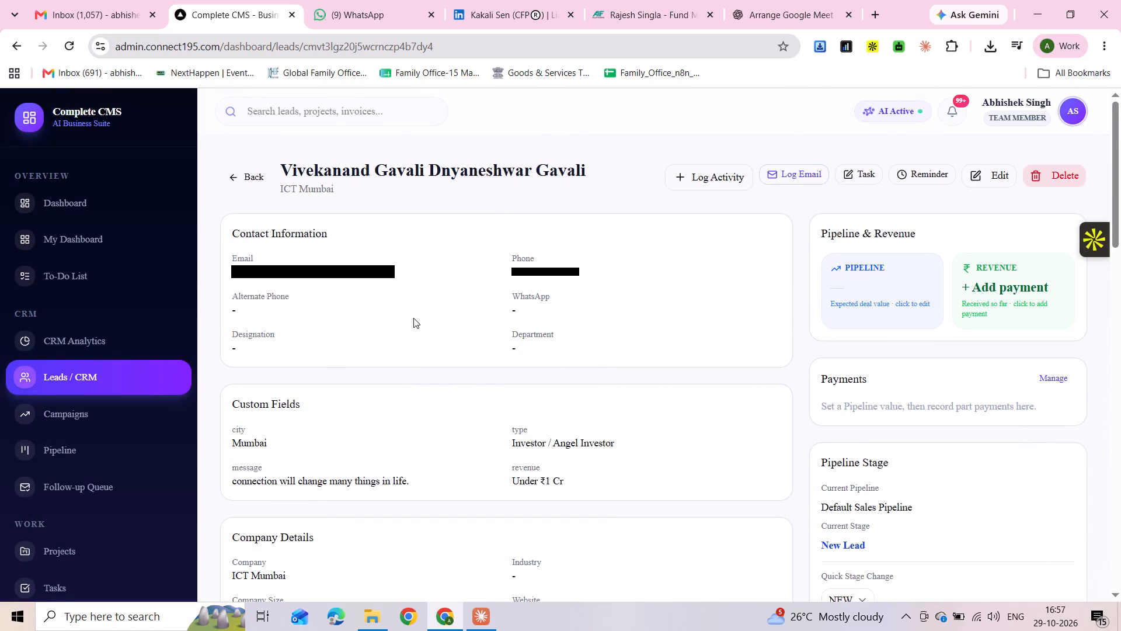
scroll(415, 331, down, 1)
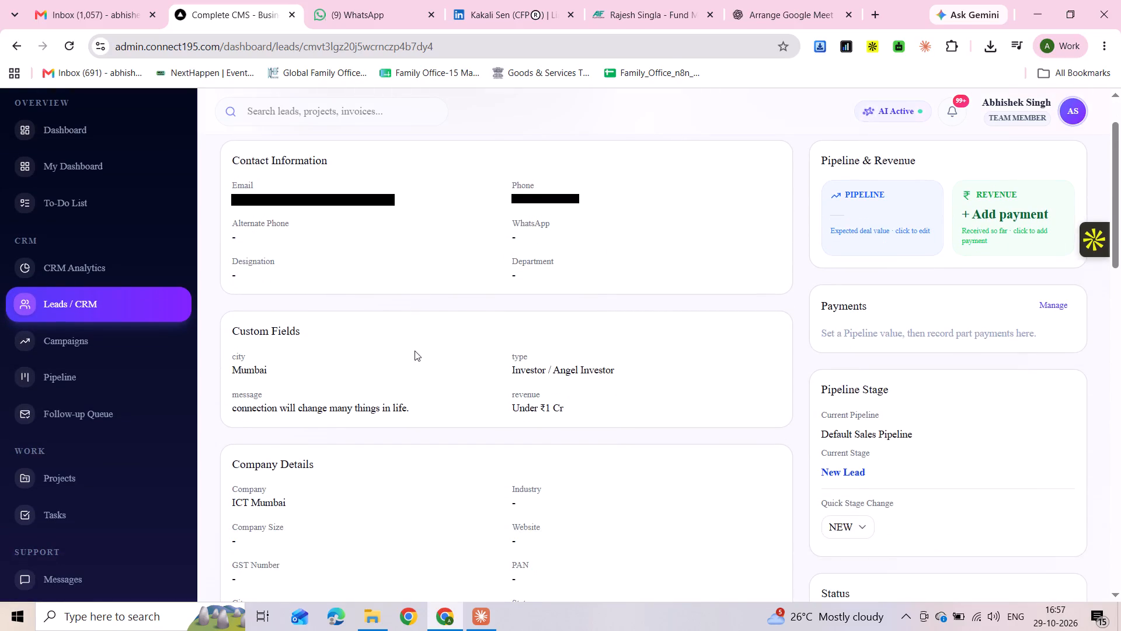
scroll(415, 351, up, 1)
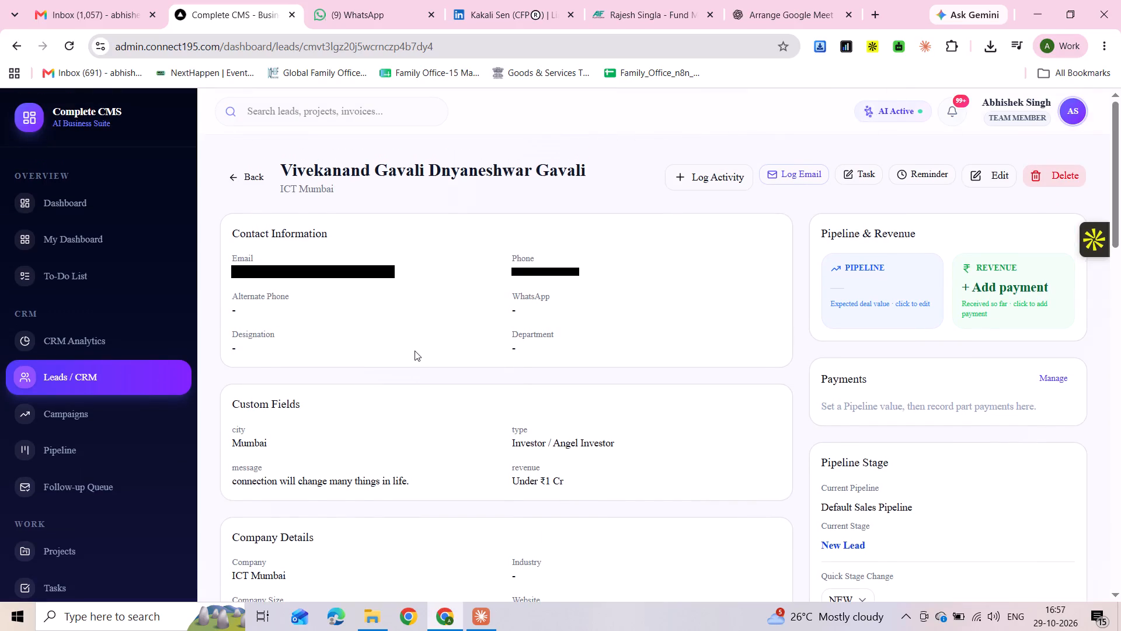
scroll(415, 351, down, 1)
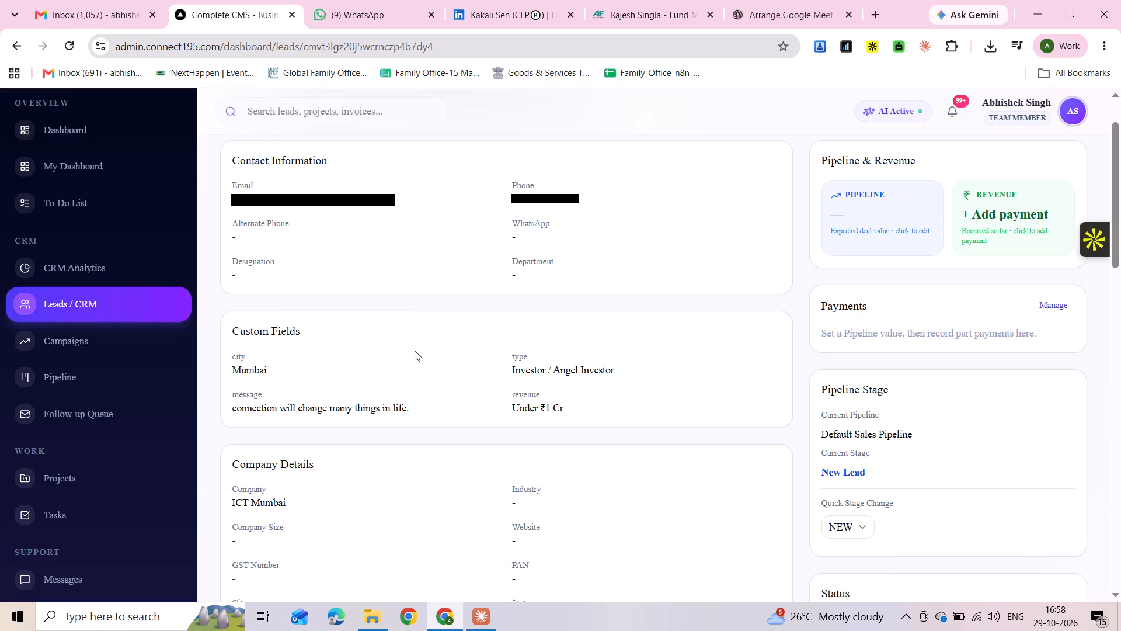
scroll(415, 351, up, 1)
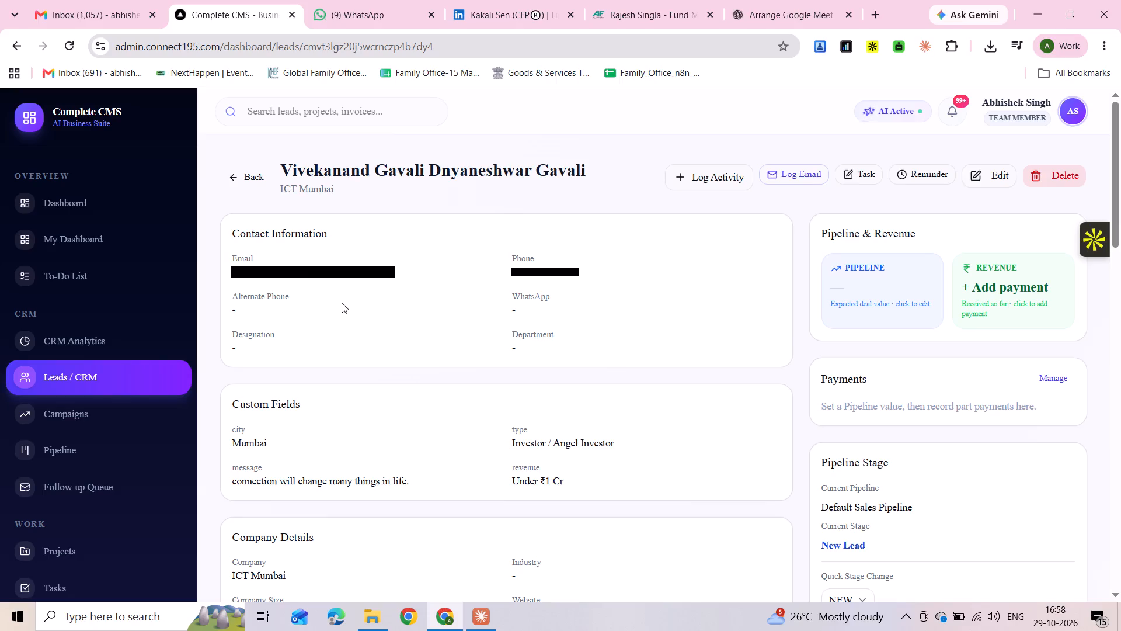
scroll(303, 273, up, 1)
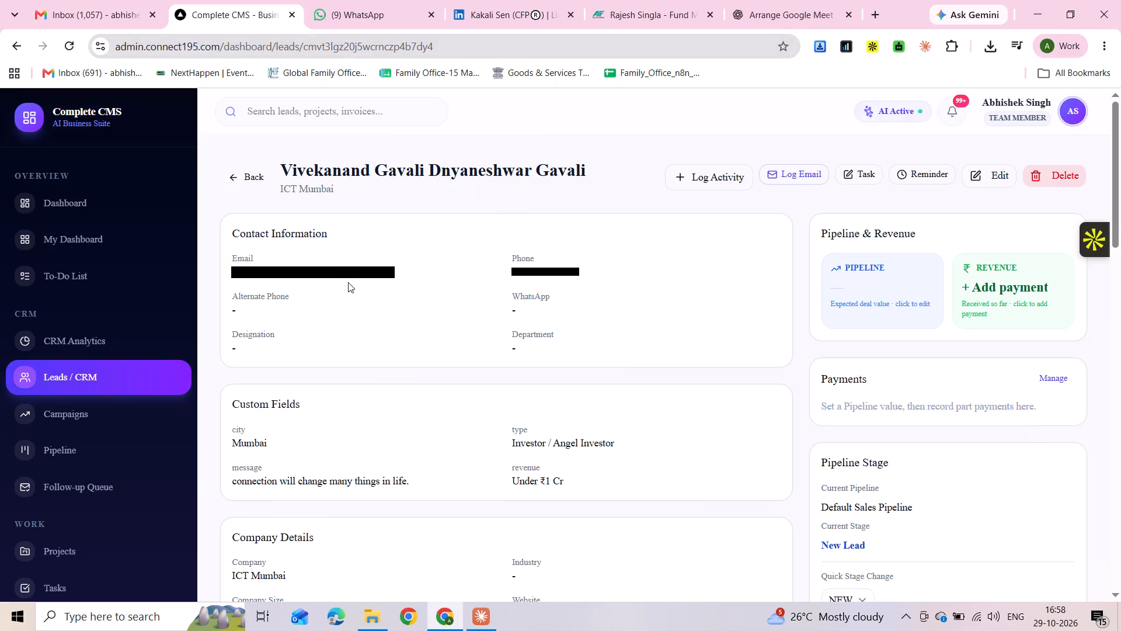
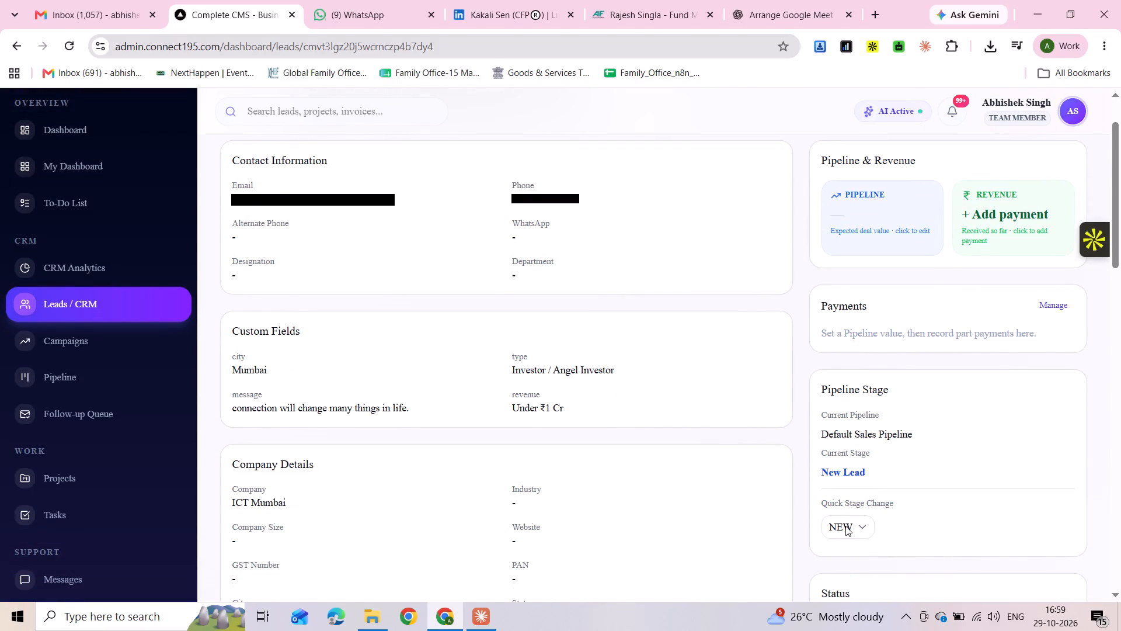
Change the ICT Mumbai lead's pipeline stage to Contact Attempted.
scroll(845, 526, down, 1)
scroll(837, 475, up, 2)
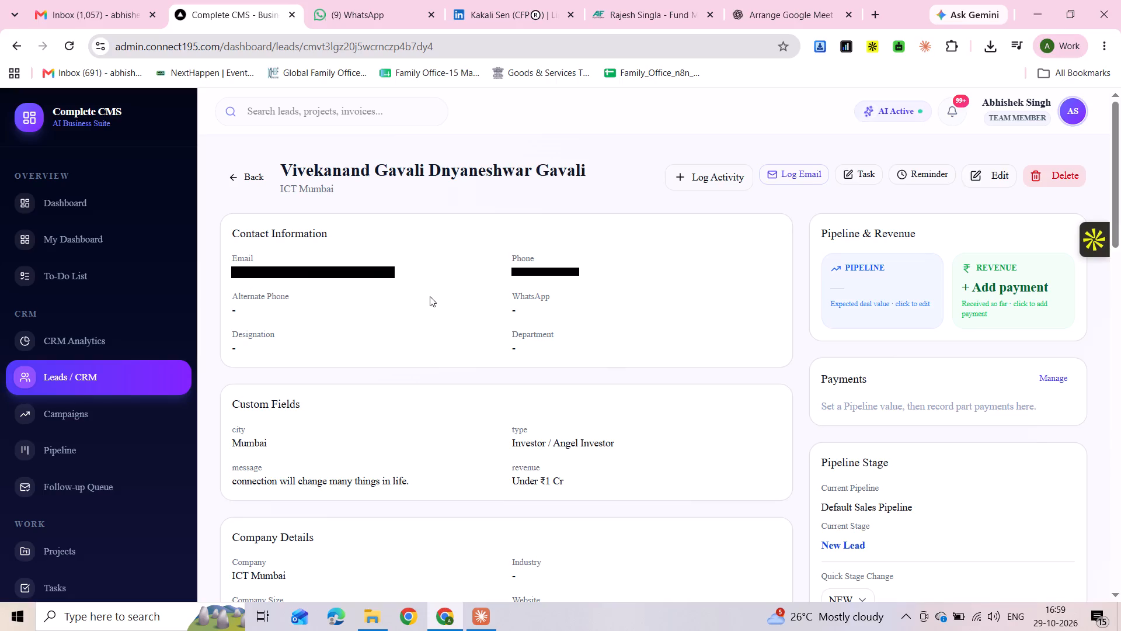
scroll(680, 417, down, 2)
click(855, 452)
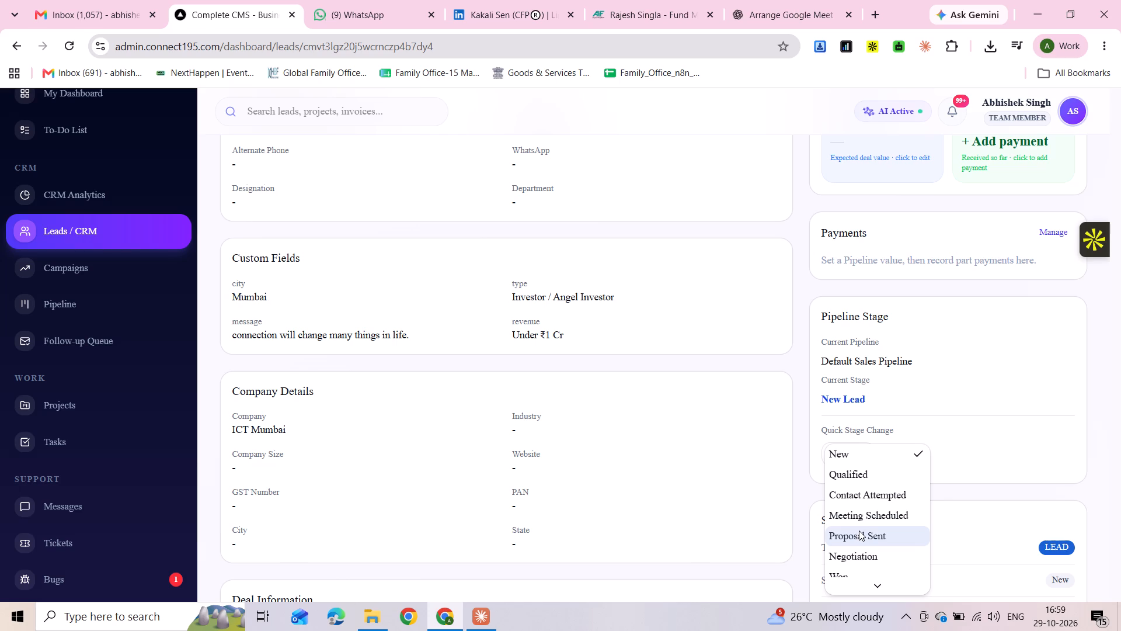
click(850, 490)
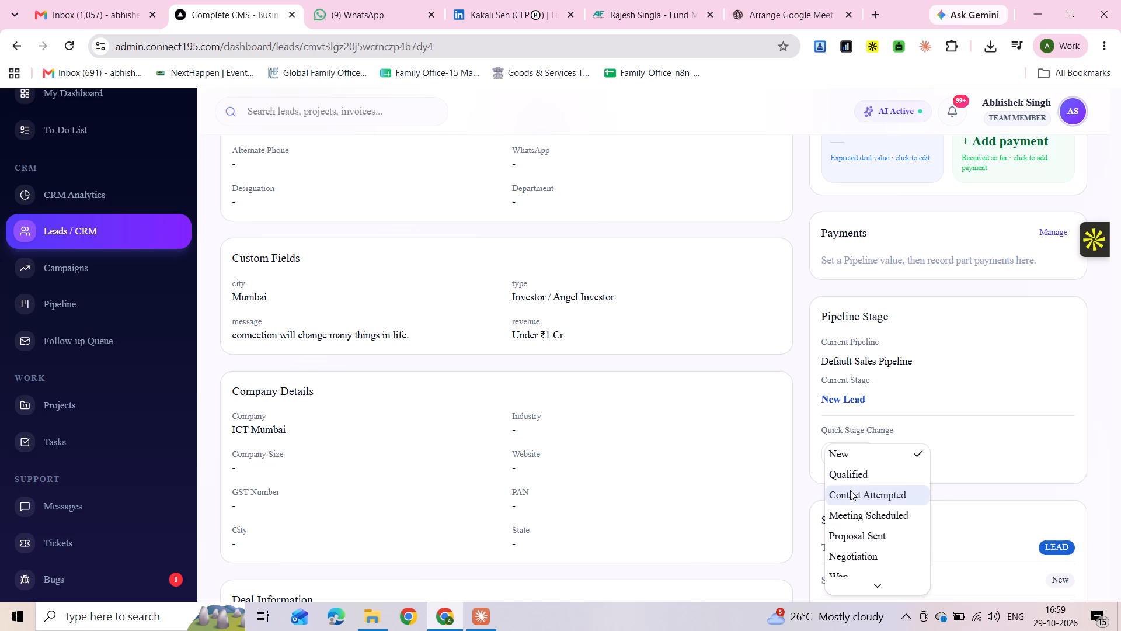
Write a discussion note on the ICT Mumbai lead: "He can simply revert on the email. Waiting for confirmation".
scroll(340, 424, down, 5)
scroll(311, 563, down, 2)
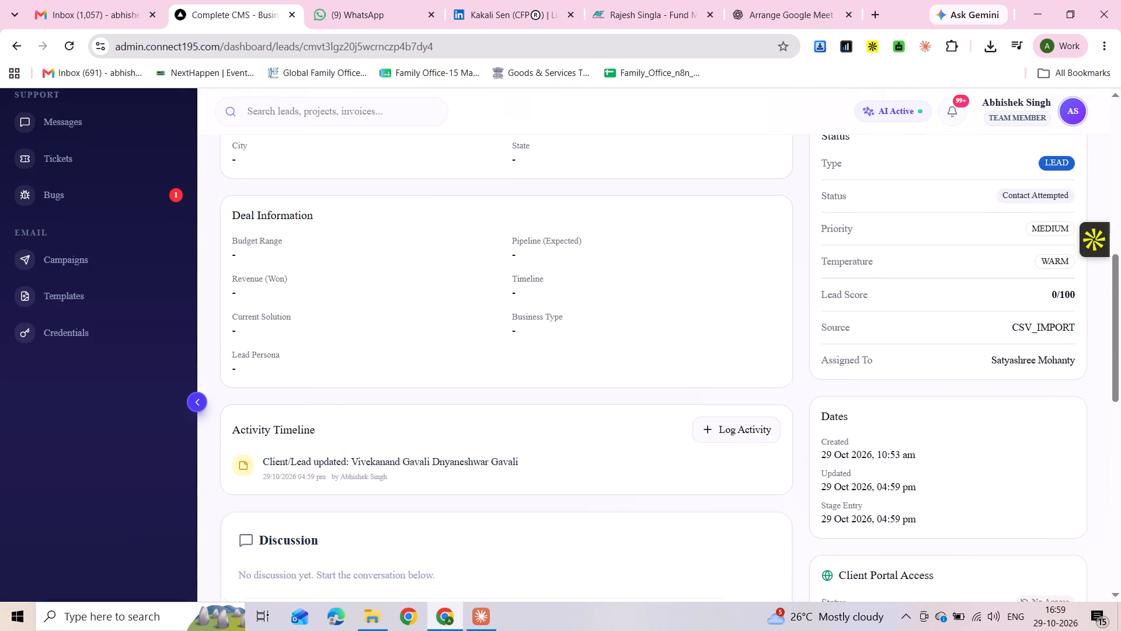
click(346, 488)
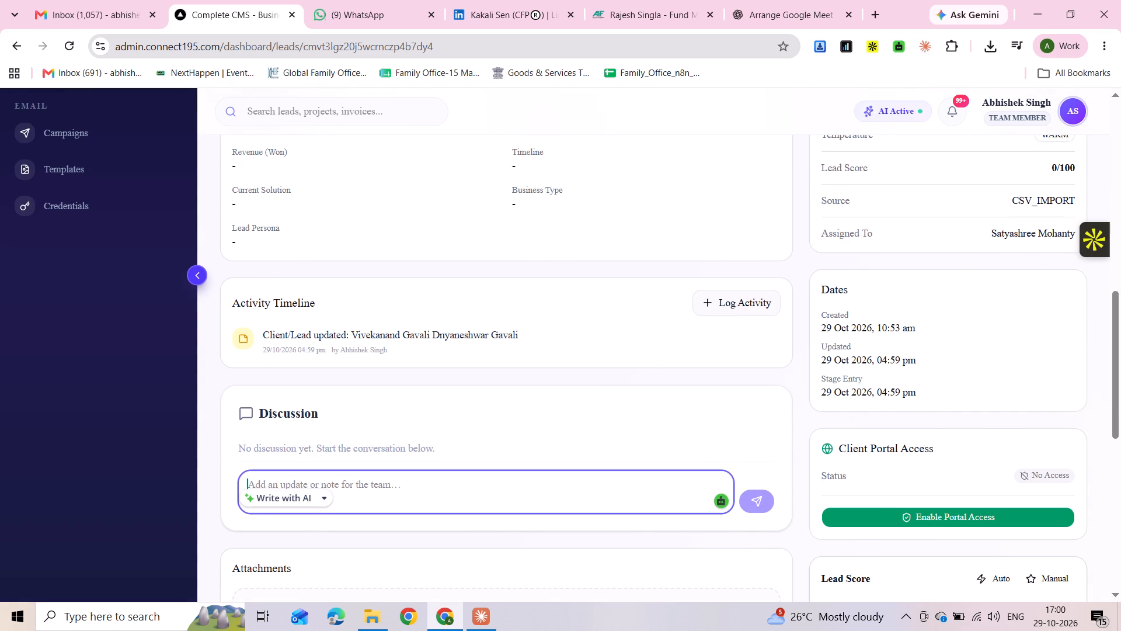
text(He cancsi)
key(BackSpace)
key(BackSpace)
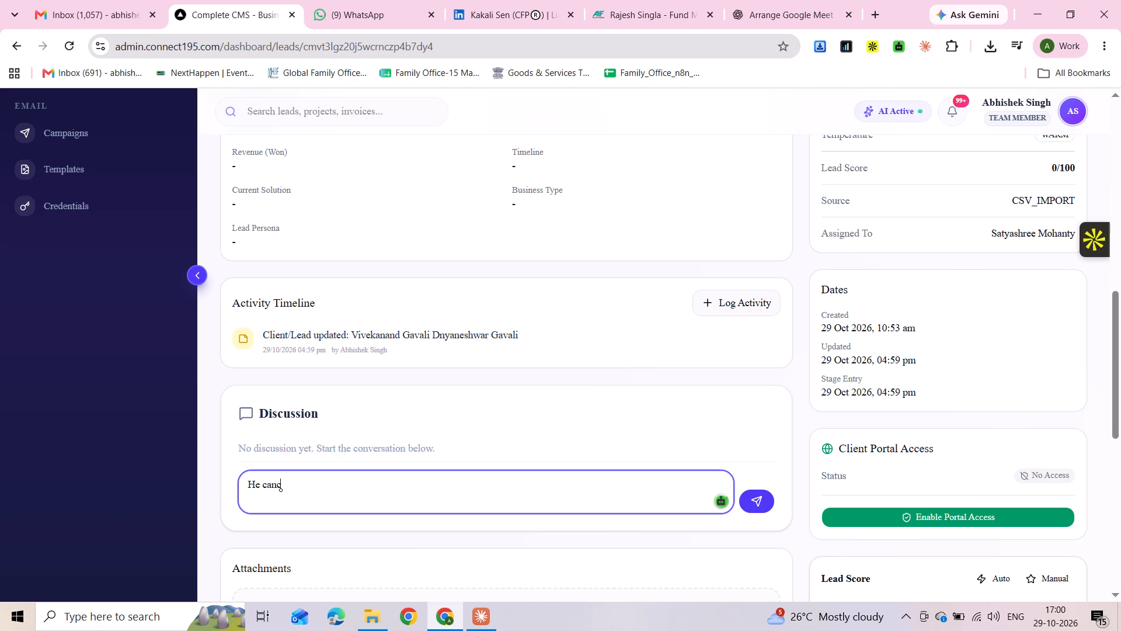
key(BackSpace)
key(space)
text(simply revert on the)
key(space)
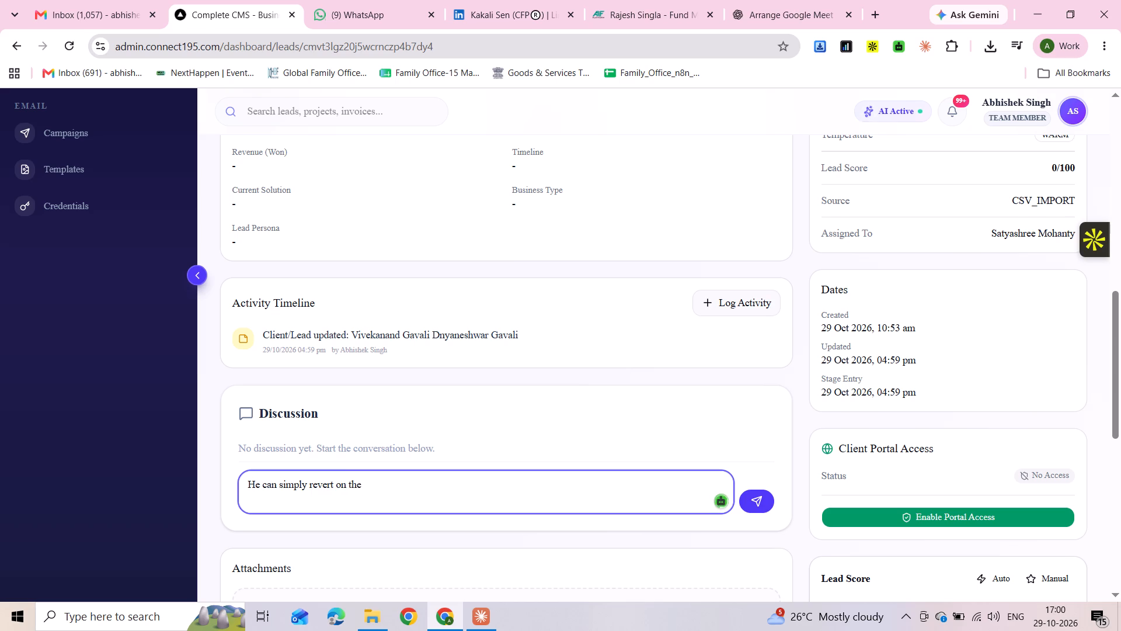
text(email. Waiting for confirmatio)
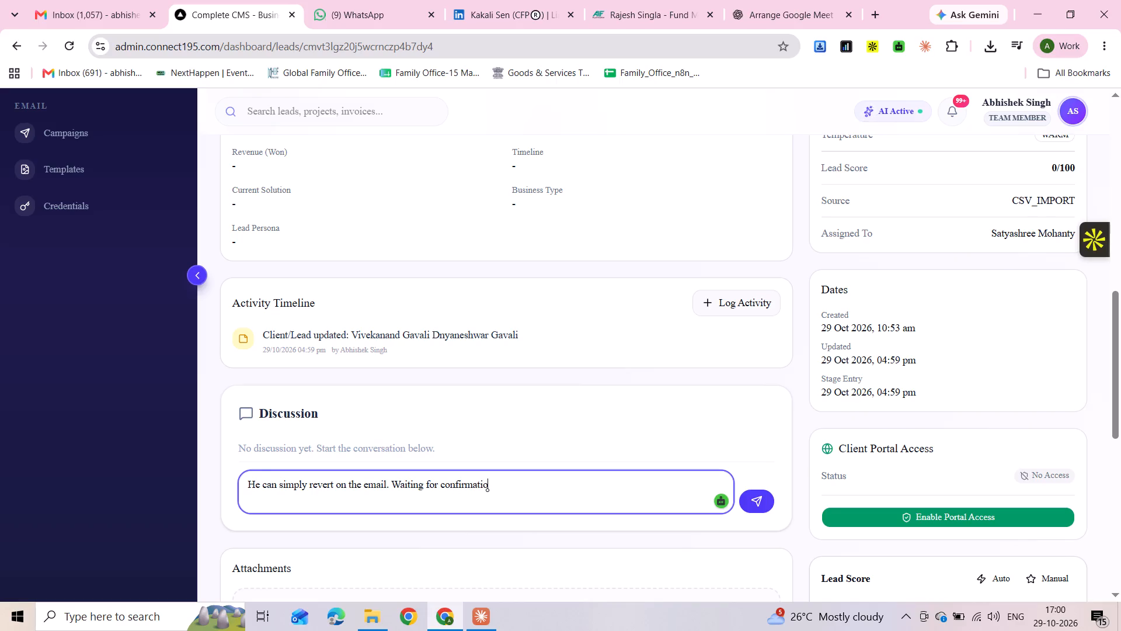
Finish and post the discussion note "He can simply revert on the email. Waiting for confirmation" on the ICT Mumbai lead.
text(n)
click(751, 502)
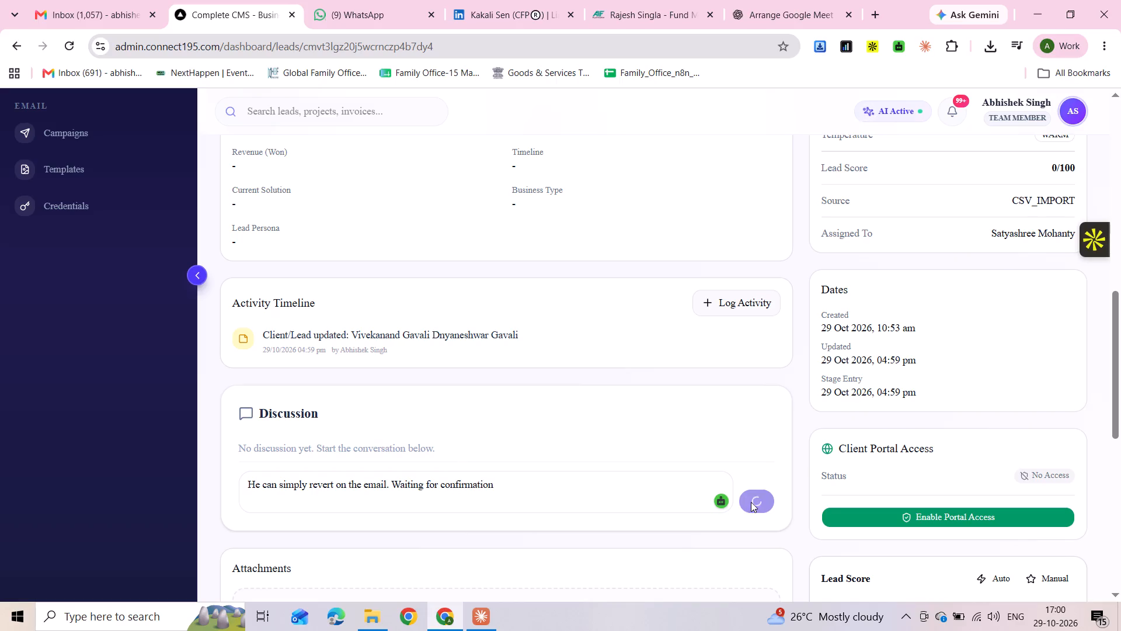
Return to the campaign's lead list and open Deepali's lead record, which has the status NEW.
scroll(512, 191, up, 6)
scroll(272, 216, up, 5)
scroll(203, 183, up, 2)
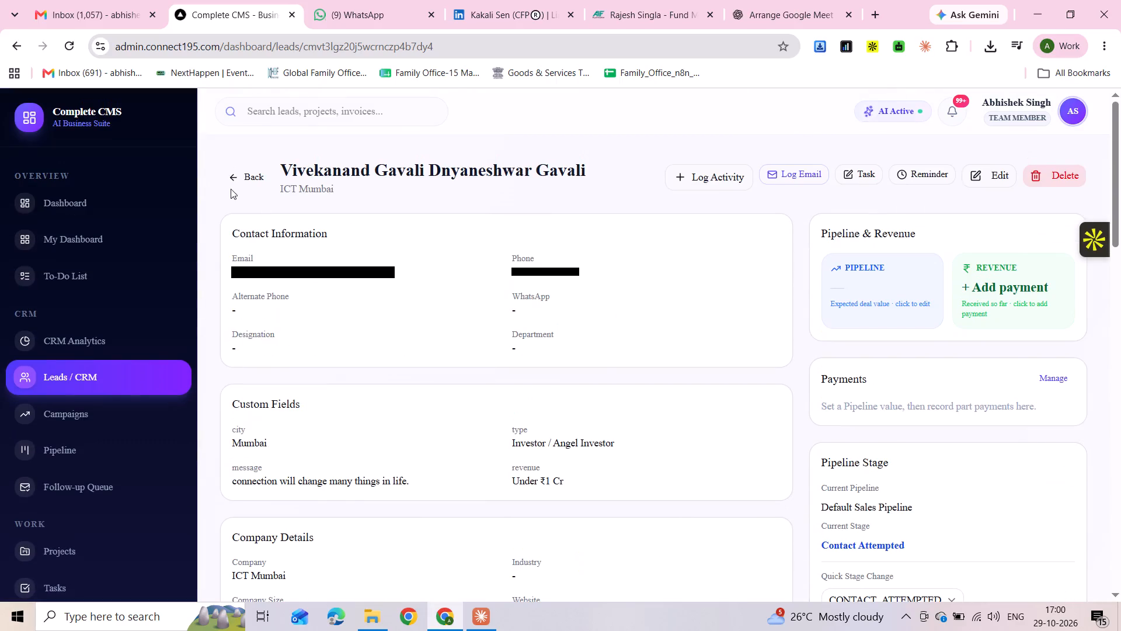
click(234, 179)
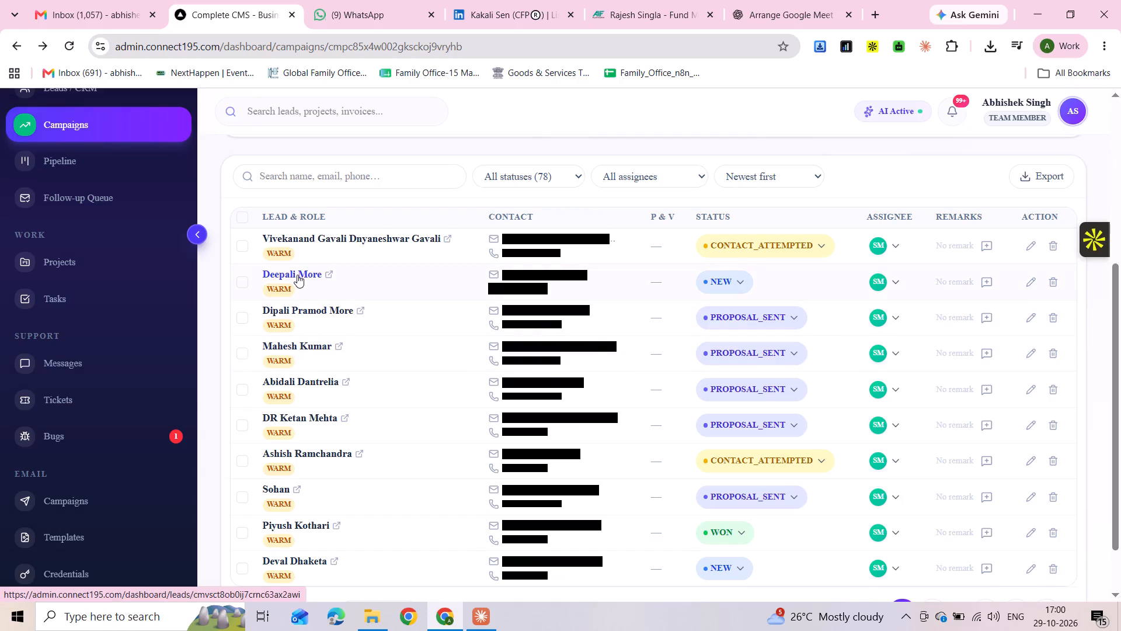
click(297, 275)
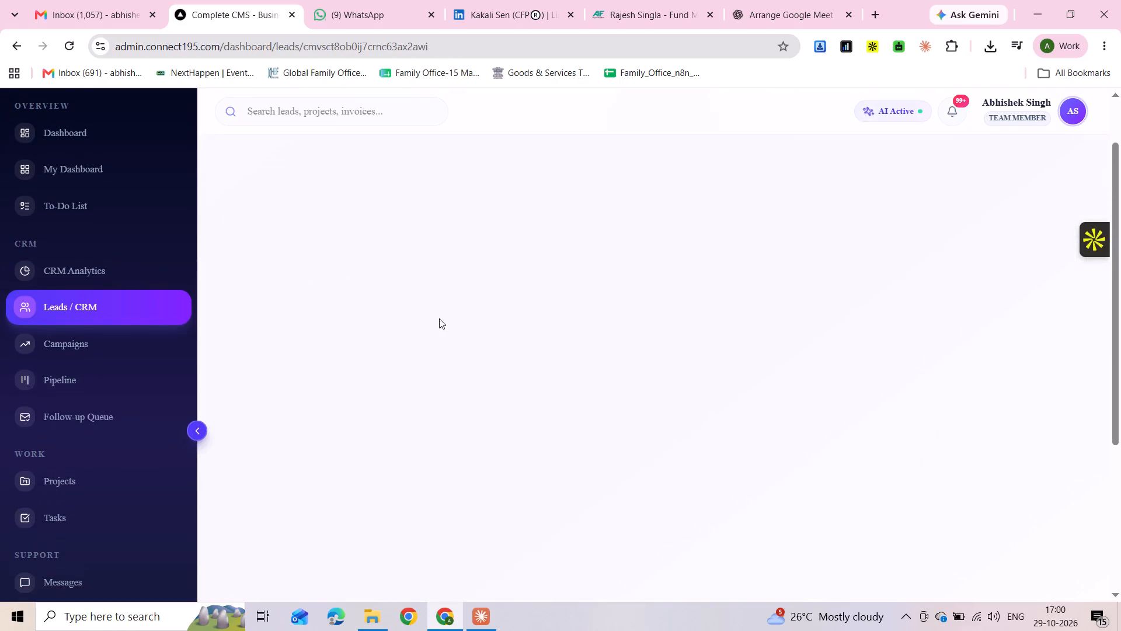
Copy the email address from the contact information of Deepali's Unity Finsolution Pvt Ltd lead.
drag(346, 202, 315, 206)
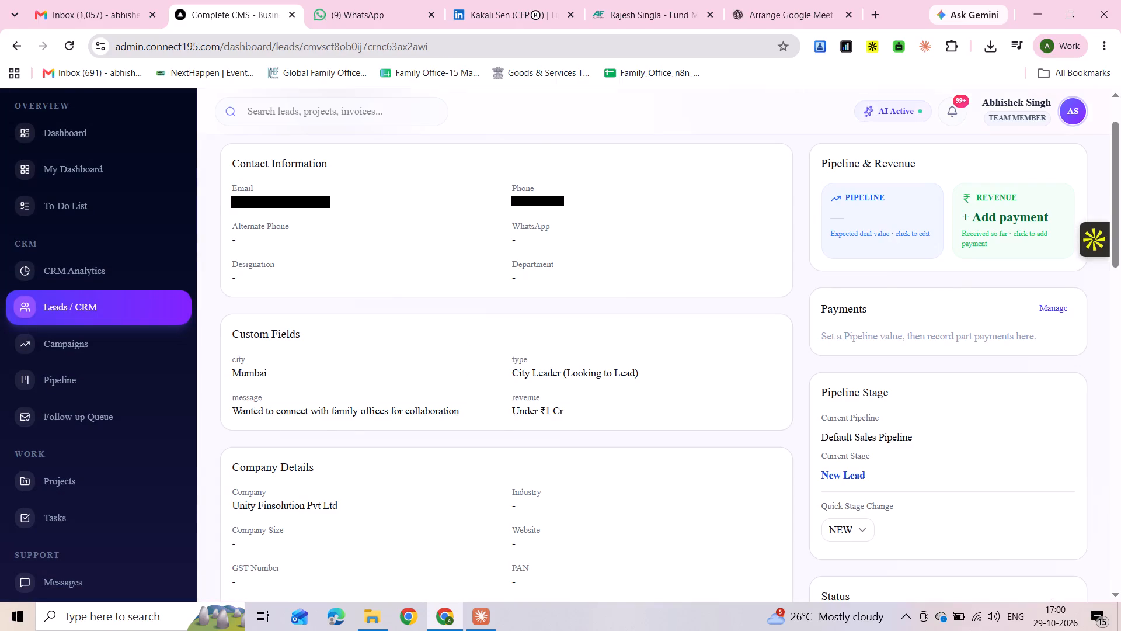
drag(315, 206, 230, 207)
right_click(272, 199)
right_click(272, 199)
click(302, 216)
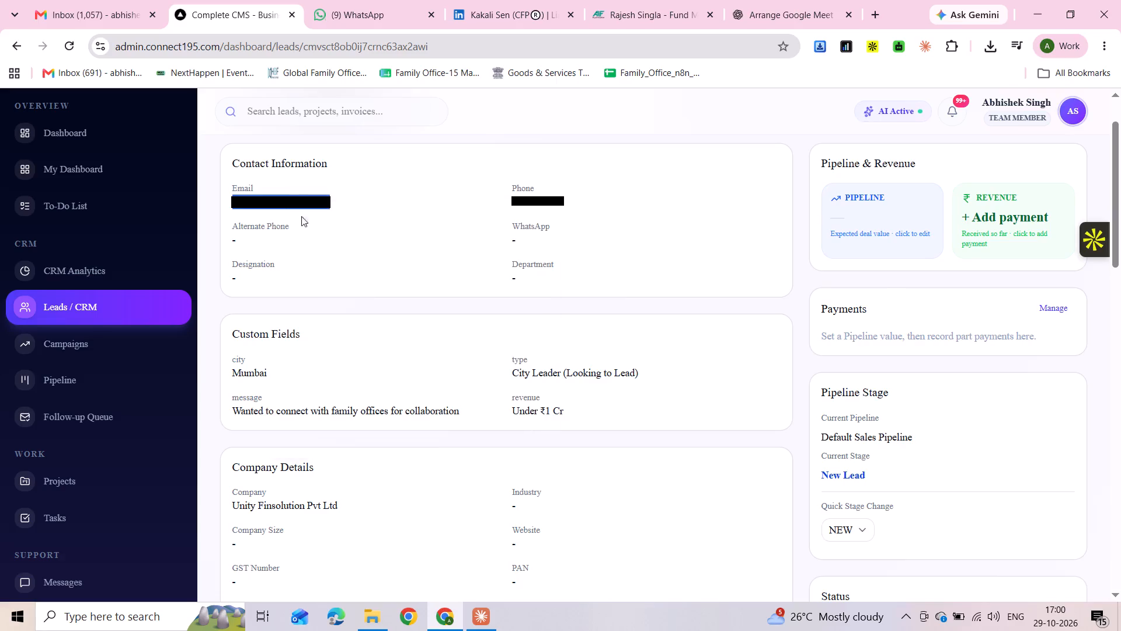
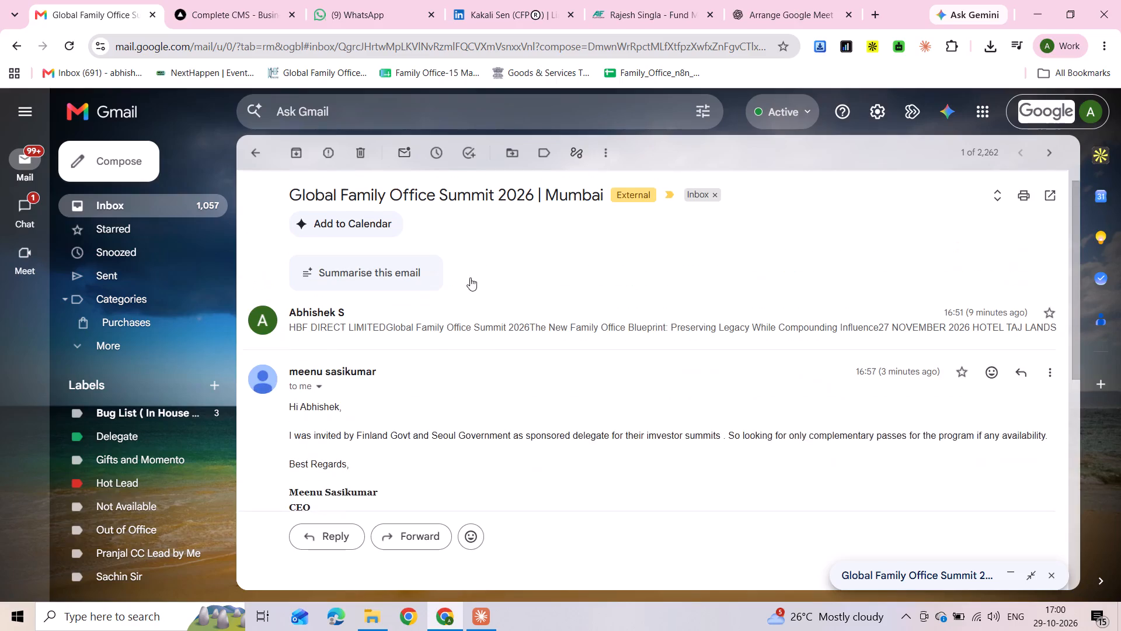
Expand the sent Global Family Office Summit 2026 invitation in the Mumbai thread and review its event details and attendee profile.
click(424, 332)
scroll(444, 351, down, 1)
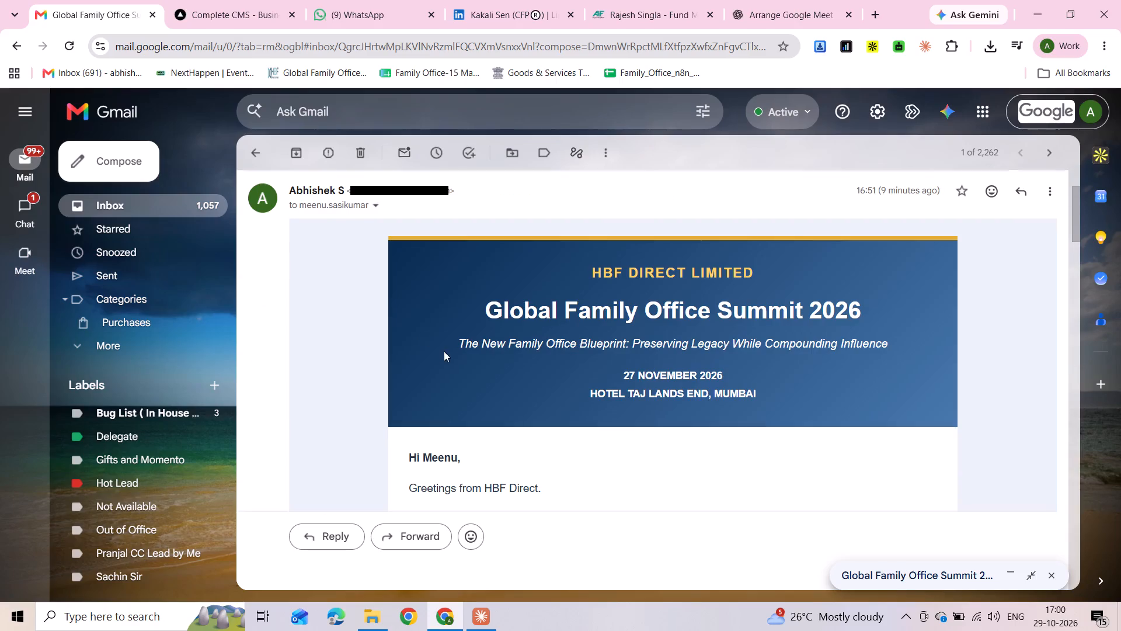
scroll(444, 351, down, 1)
scroll(510, 371, down, 2)
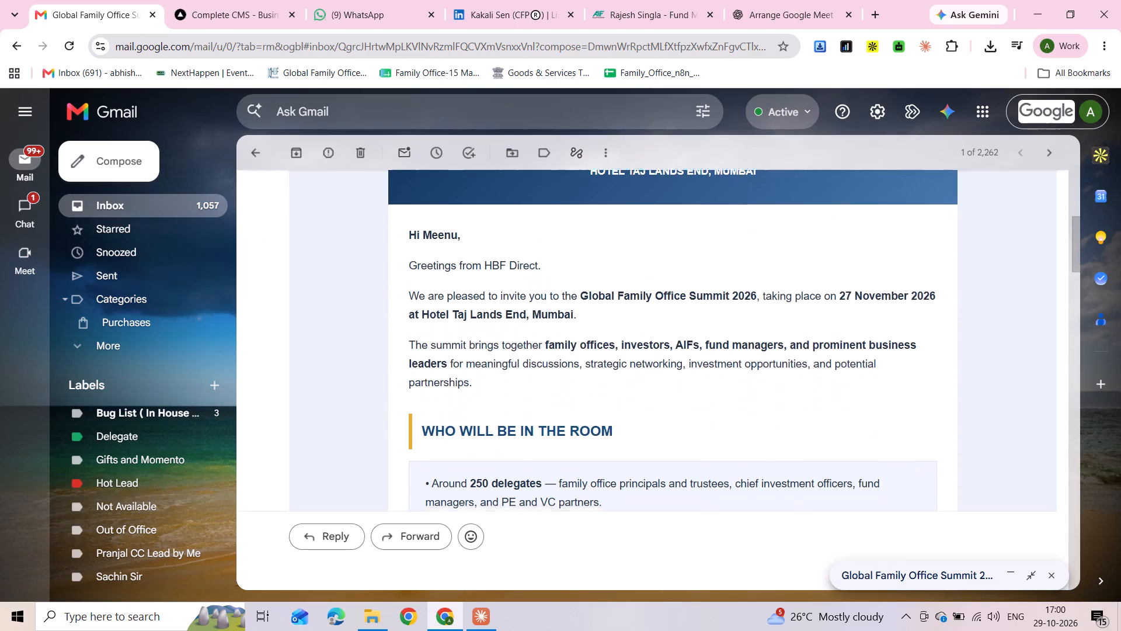
scroll(510, 371, up, 1)
scroll(510, 371, down, 5)
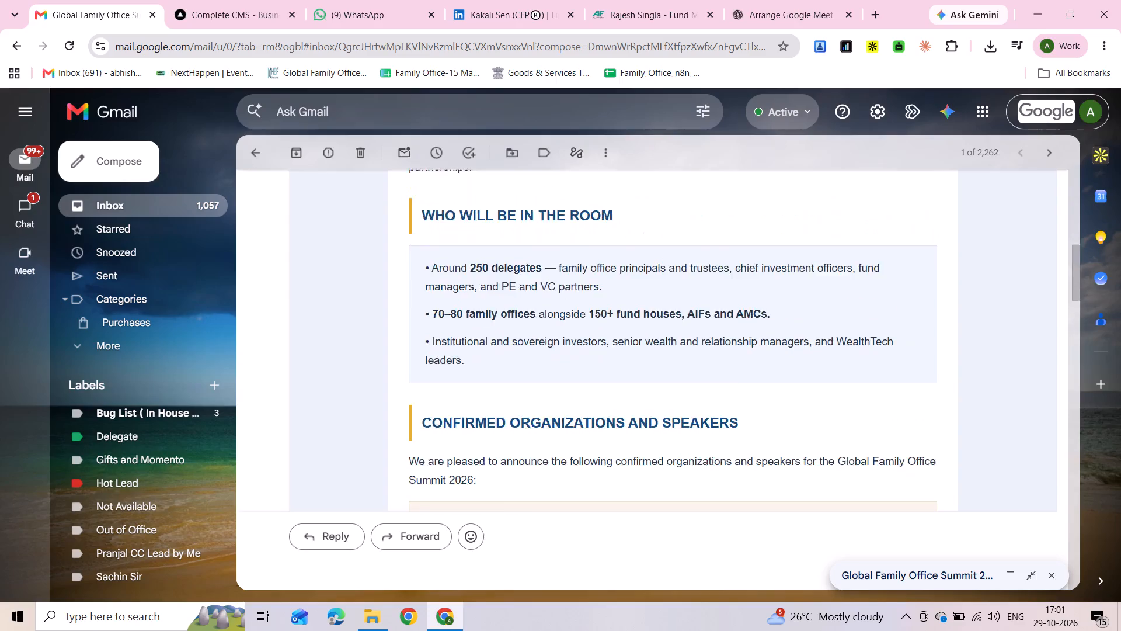
Read the rest of the Global Family Office Summit 2026 email thread through to the AMG Invest CEO's reply about passes.
scroll(510, 371, down, 6)
scroll(510, 371, up, 1)
scroll(510, 371, down, 18)
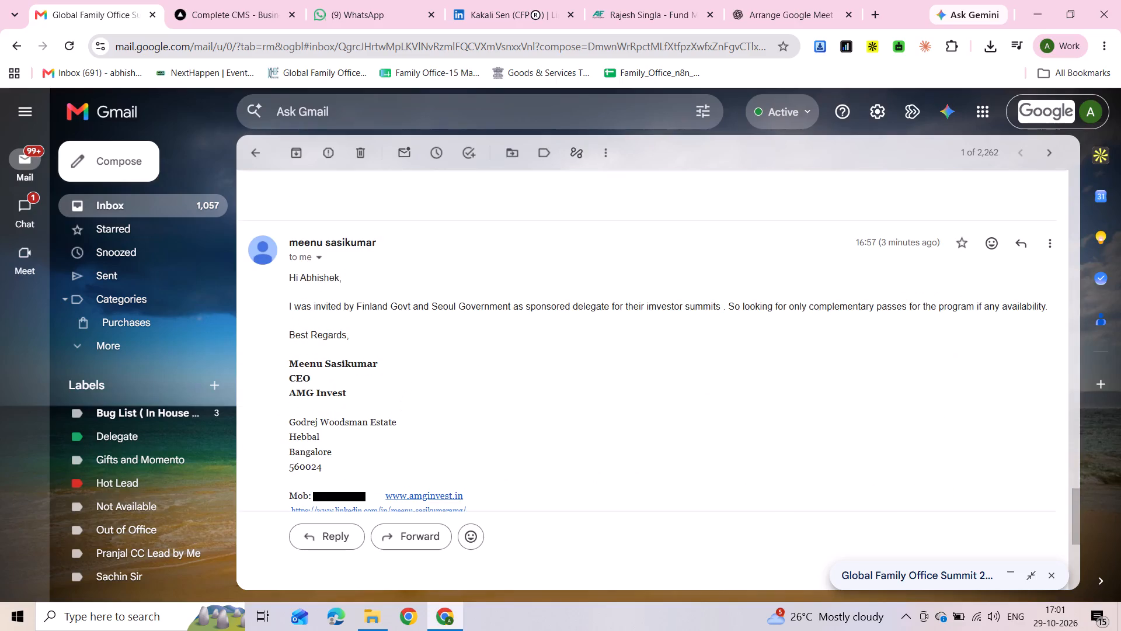
Copy the contact email address from the Unity Finsolution Pvt Ltd lead record in the CRM and return to Gmail.
click(233, 0)
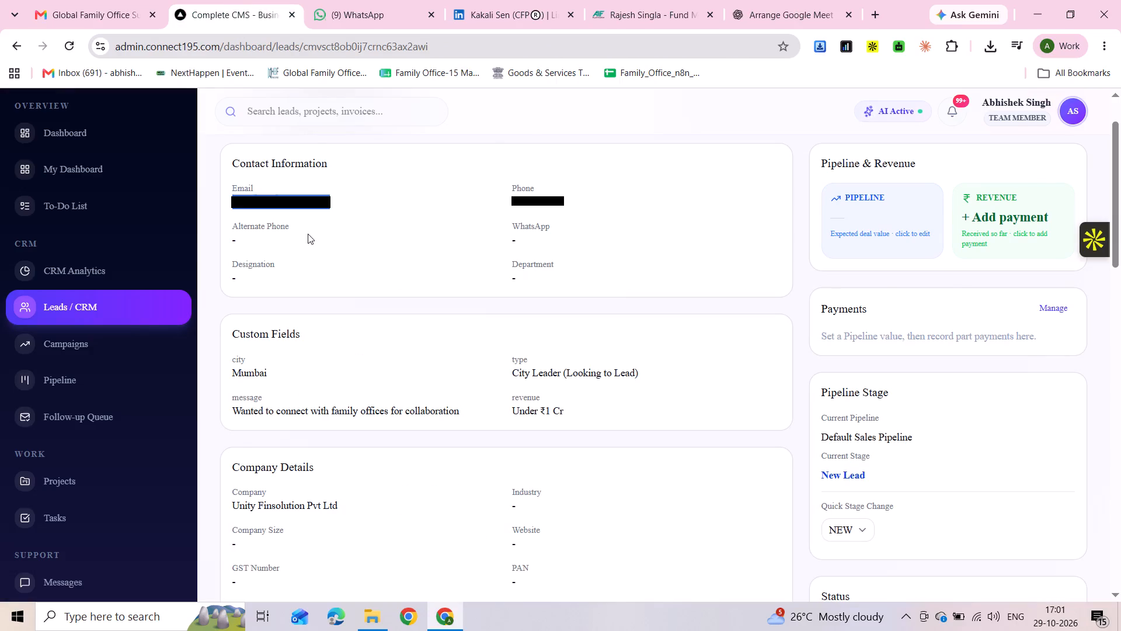
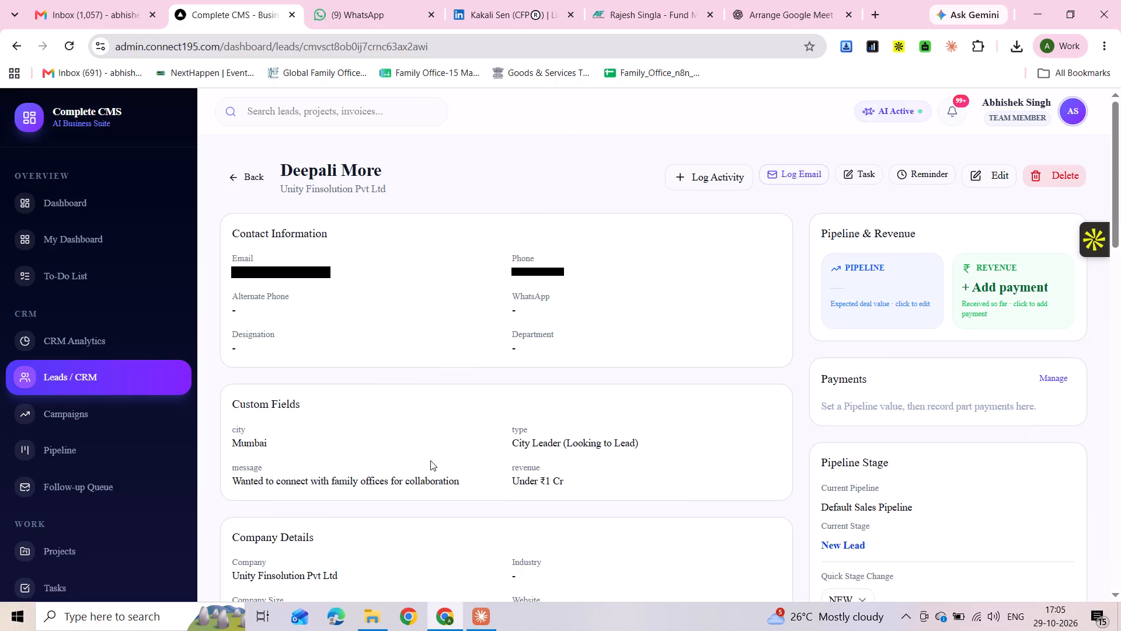
Review the Unity Finsolution Pvt Ltd lead's contact information, custom fields, company details and pipeline stage in the CRM.
scroll(205, 614, up, 1)
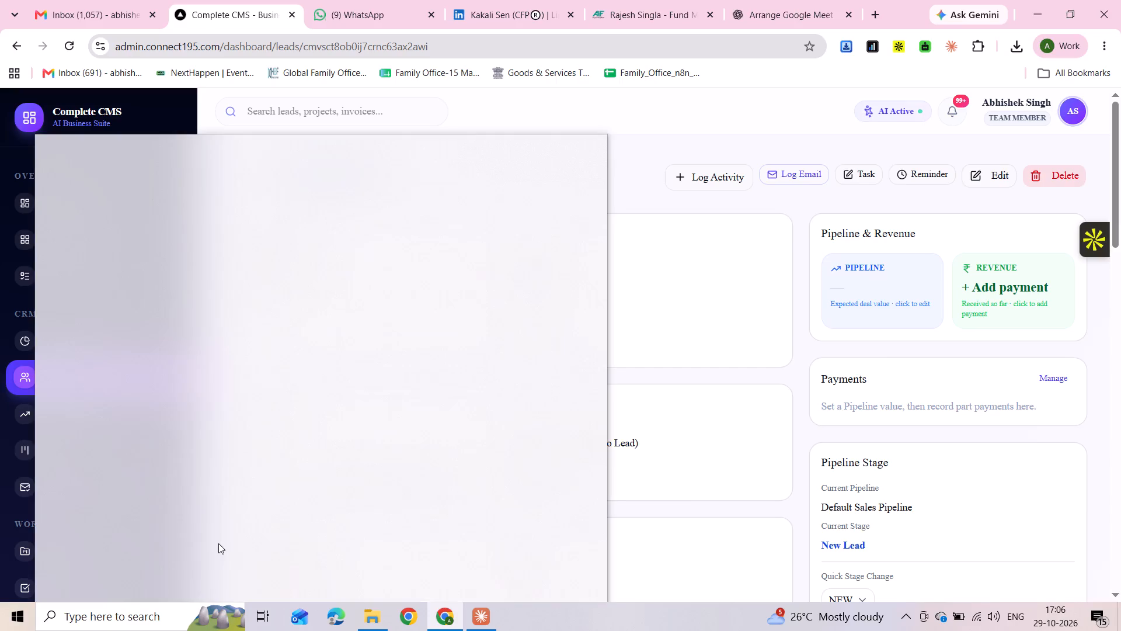
scroll(692, 337, down, 3)
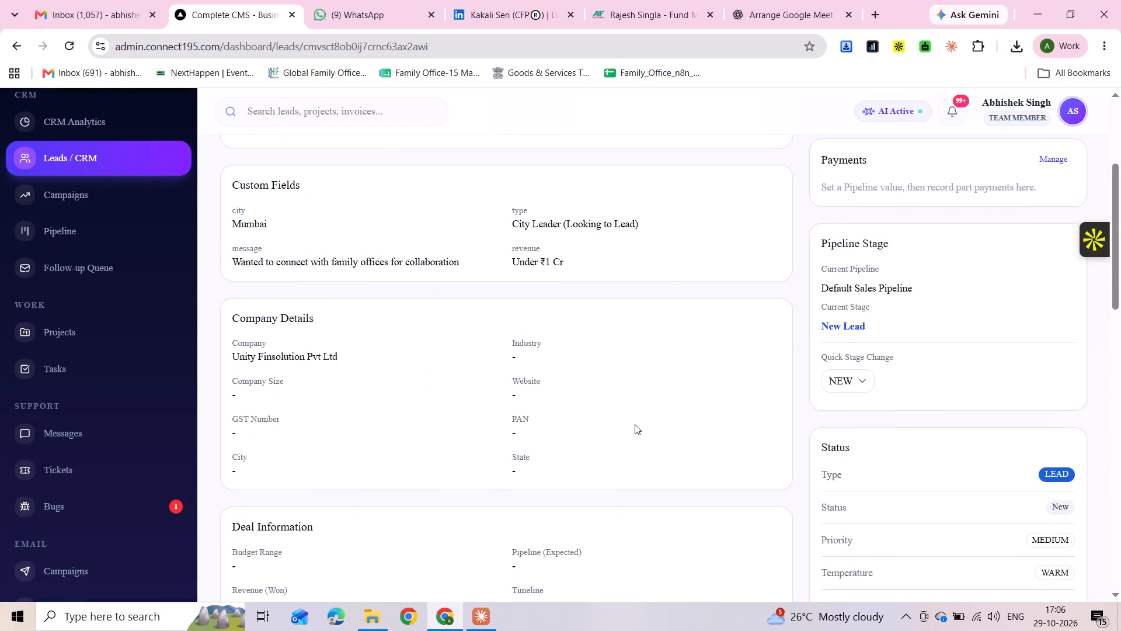
scroll(635, 424, up, 4)
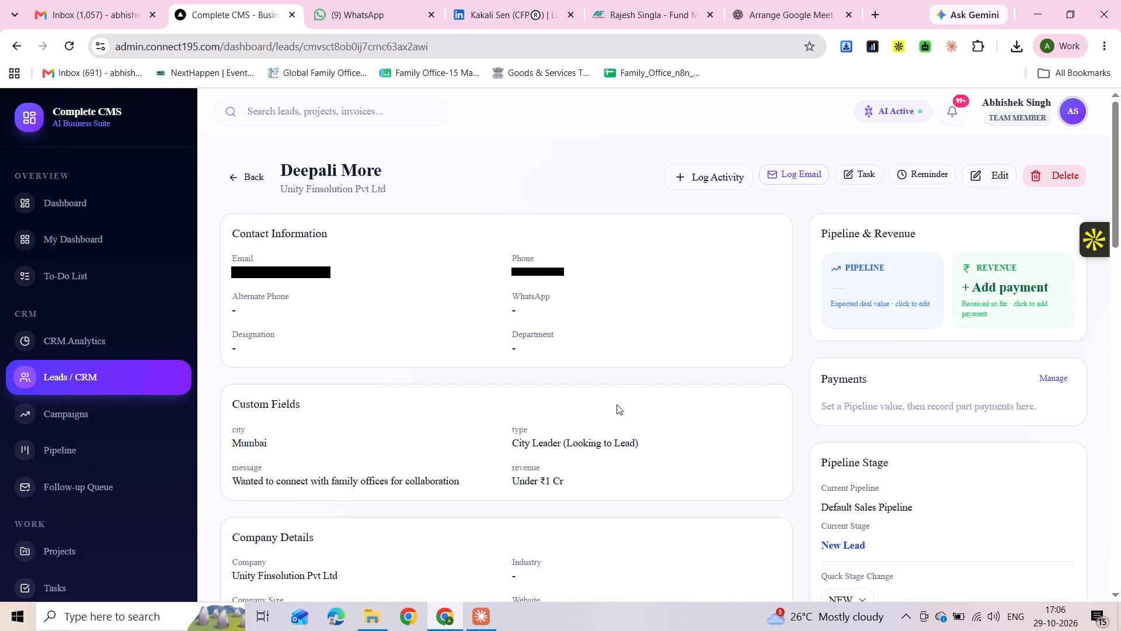
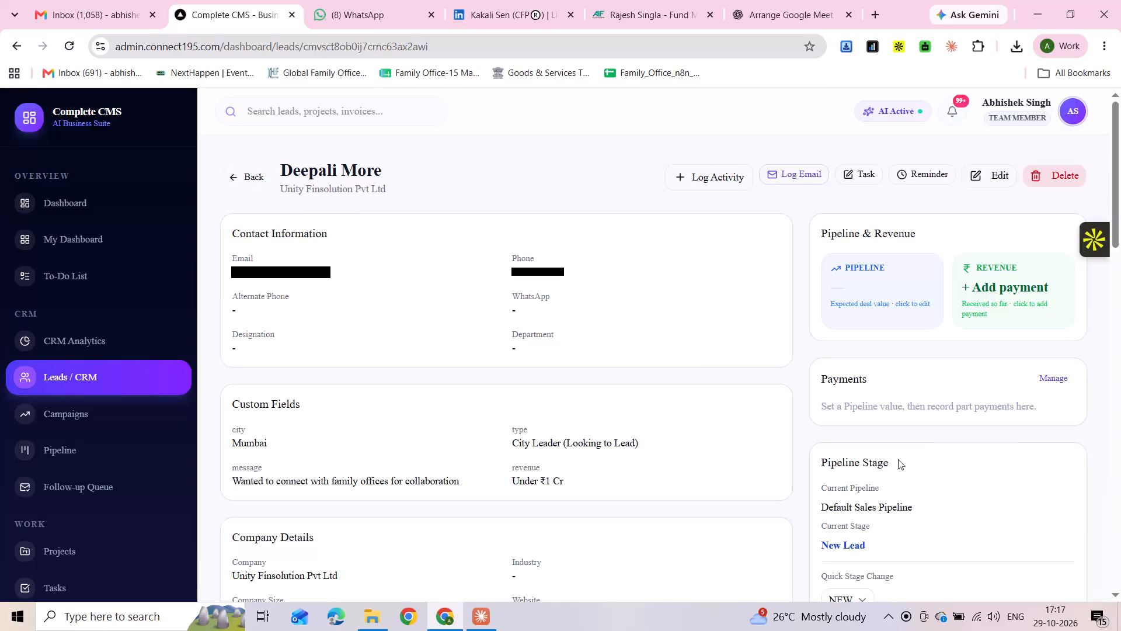
Change the Unity Finsolution Pvt Ltd lead's pipeline stage to Proposal Sent and return to the campaign's lead list.
scroll(897, 461, down, 2)
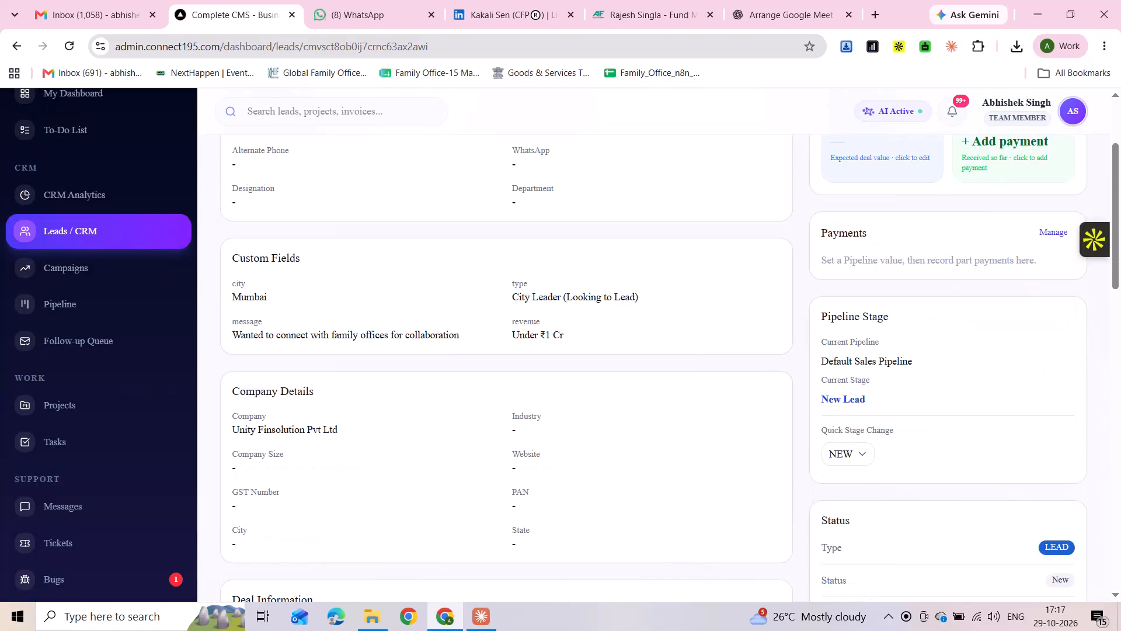
click(837, 397)
click(848, 450)
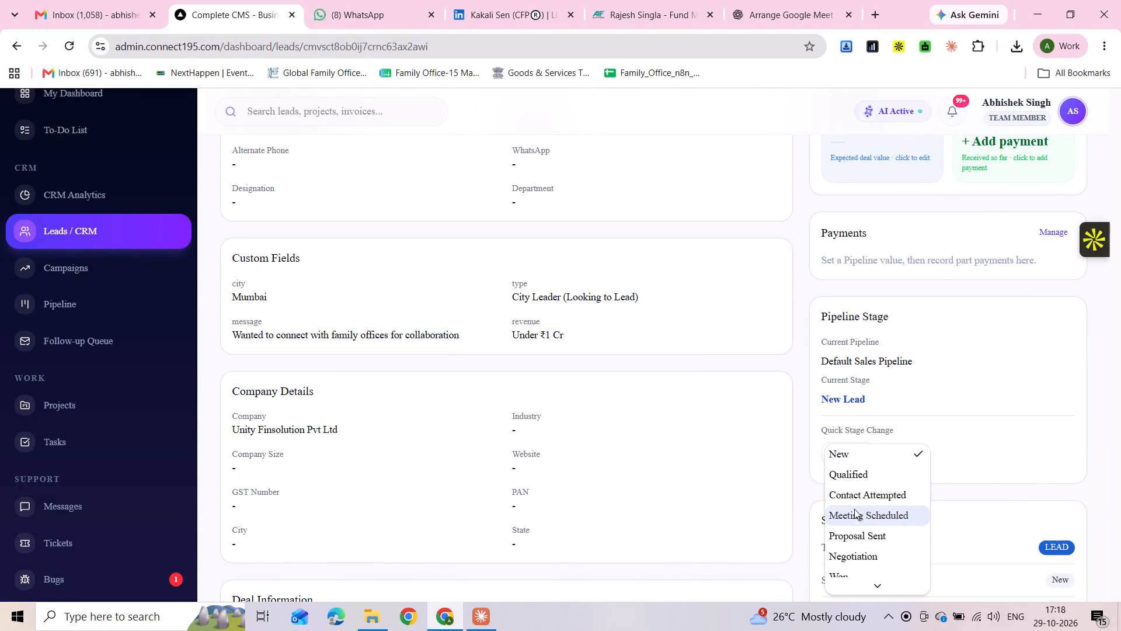
click(849, 533)
scroll(371, 150, up, 4)
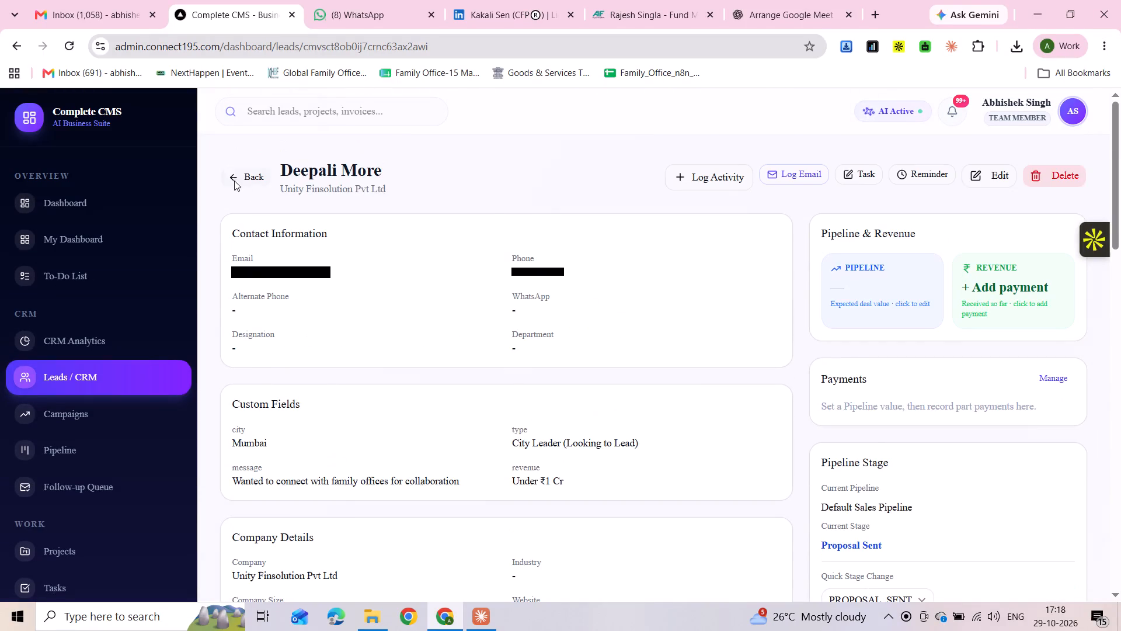
click(234, 179)
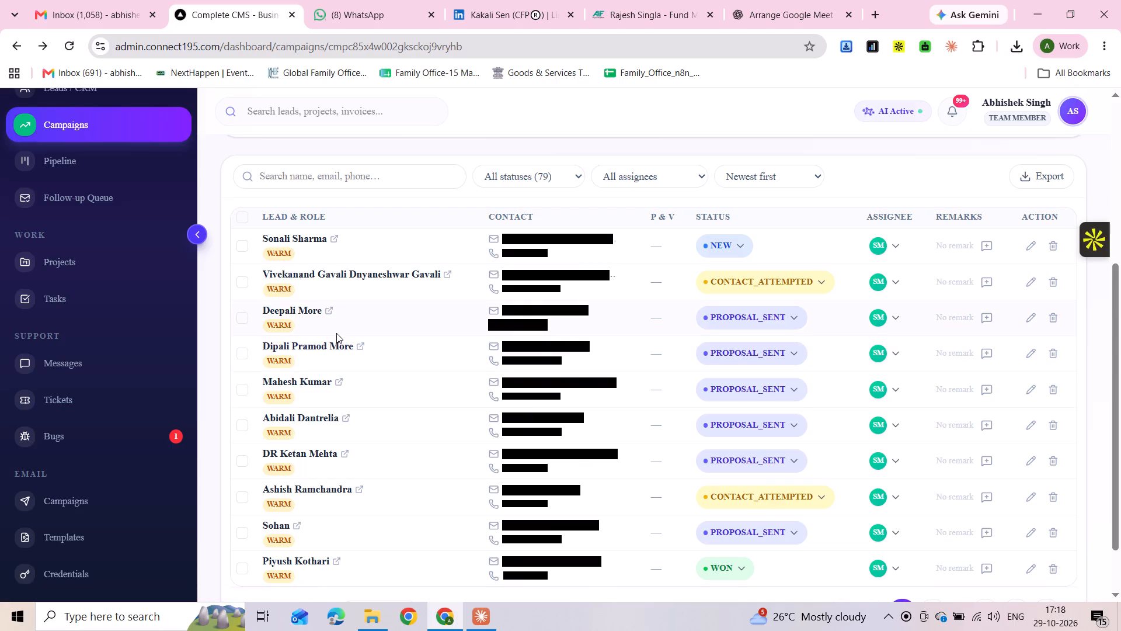
Open the newest lead with status New and review its contact information, custom fields, company details, deal information and activity timeline.
click(302, 239)
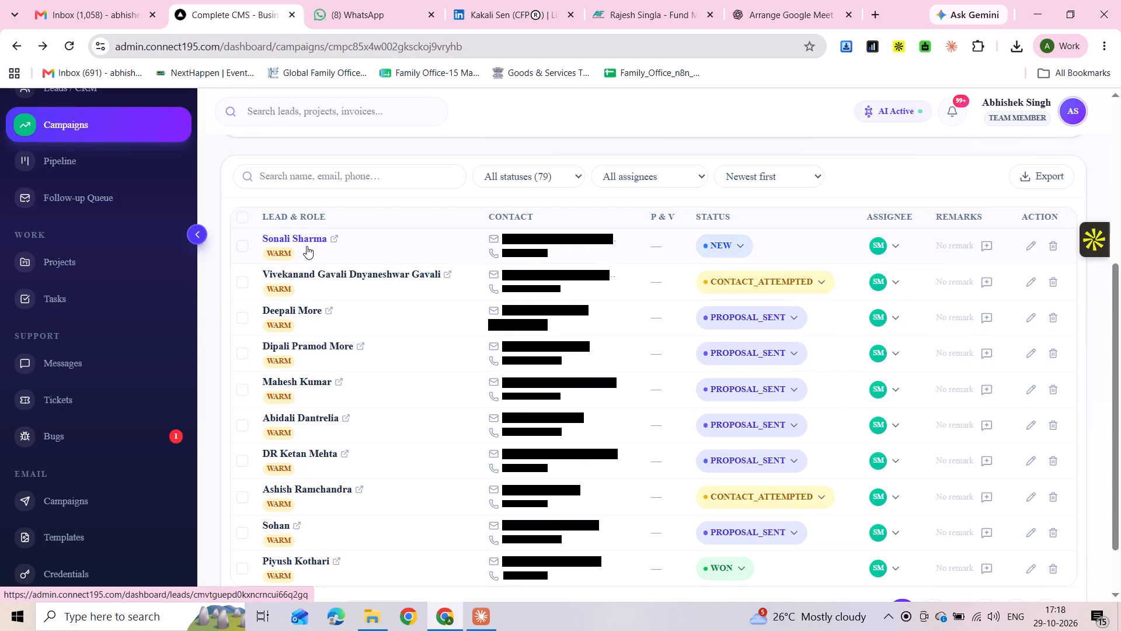
scroll(497, 463, down, 2)
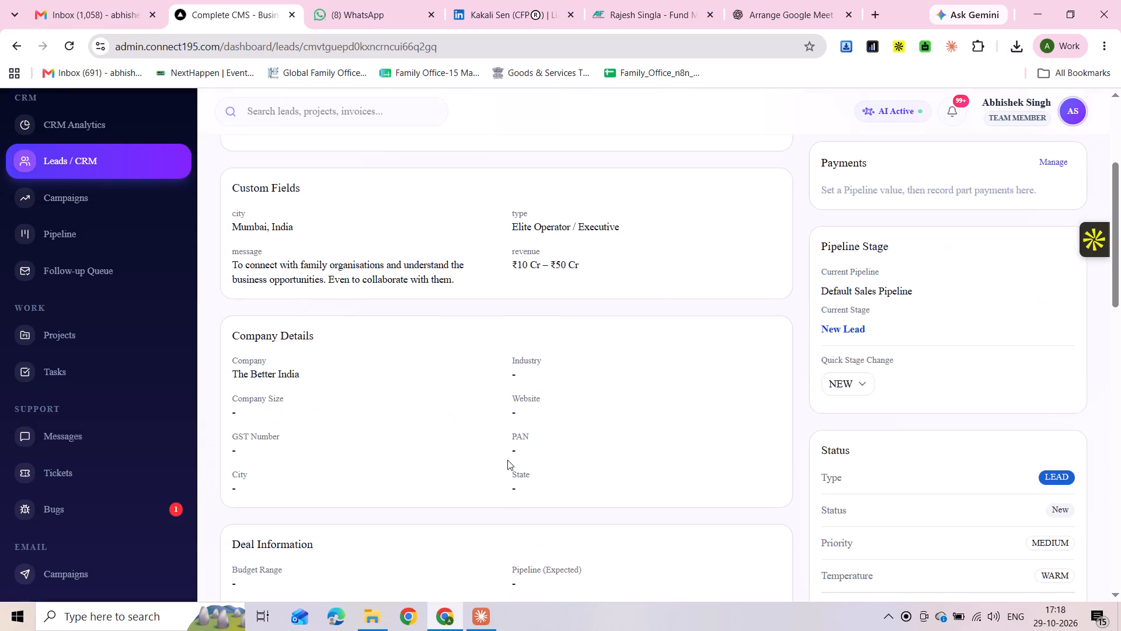
scroll(450, 449, down, 3)
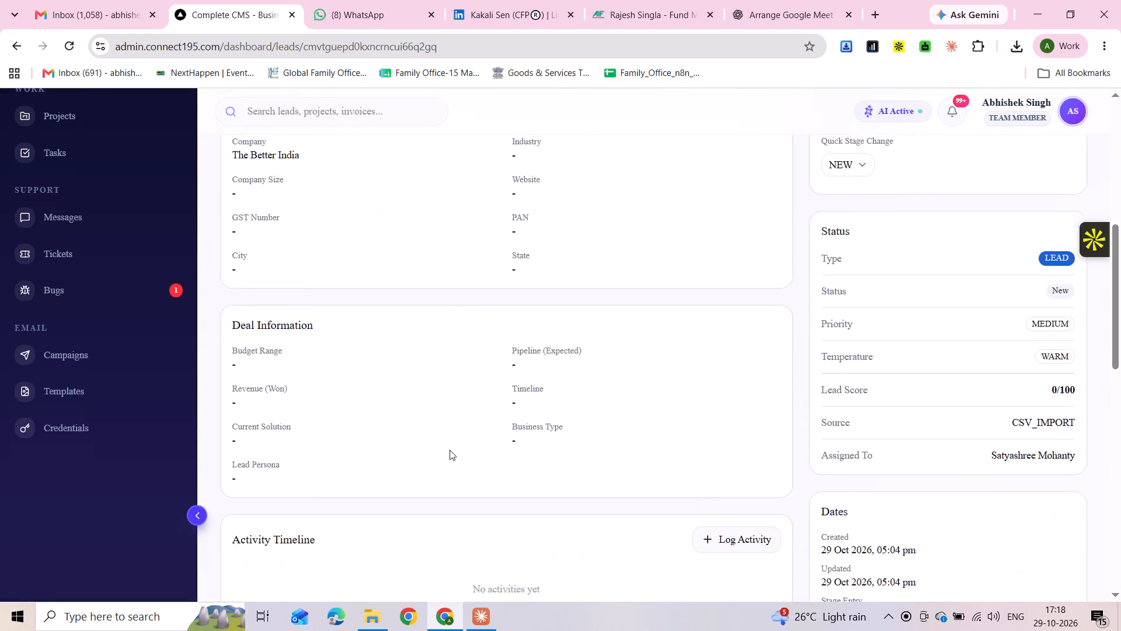
scroll(450, 450, down, 4)
scroll(450, 450, up, 9)
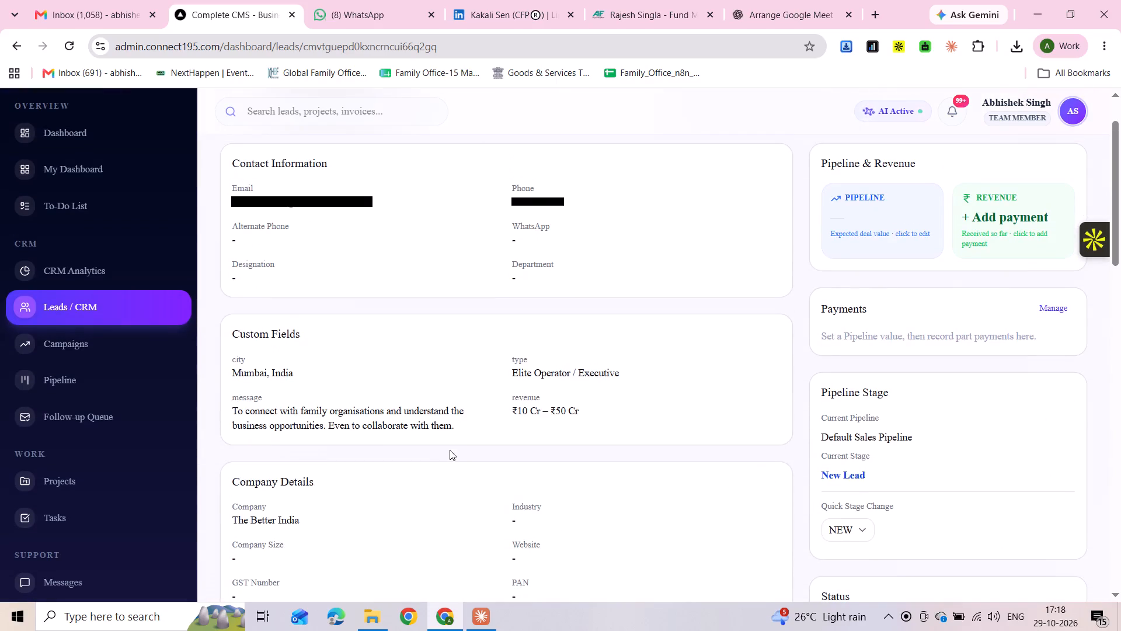
scroll(450, 450, down, 6)
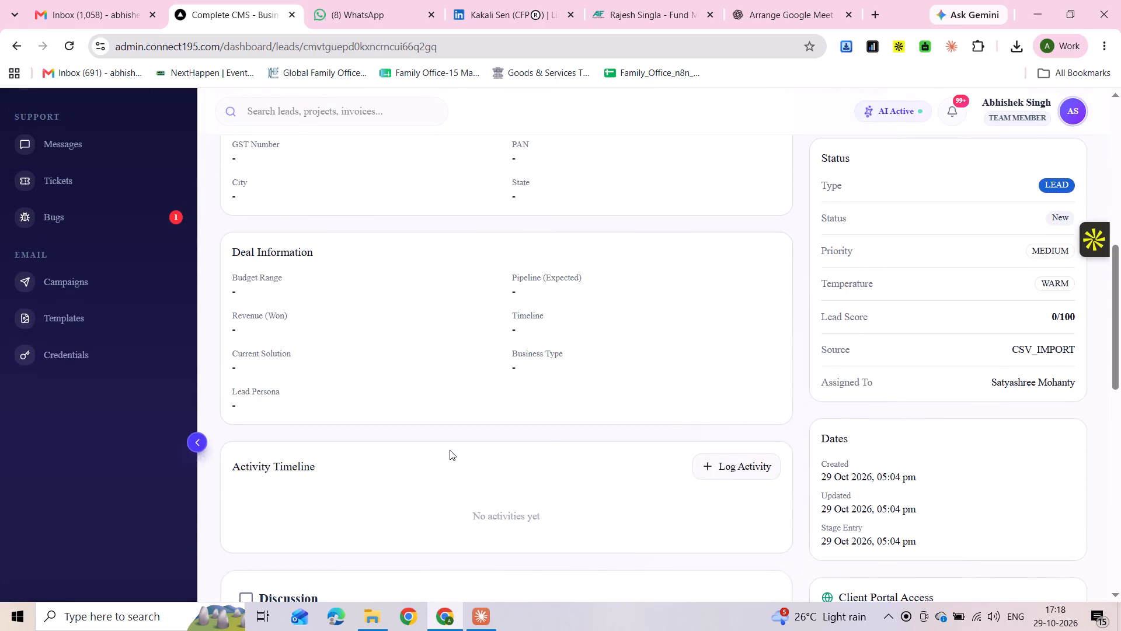
Copy the email address from the contact information of The Better India lead.
scroll(450, 450, up, 11)
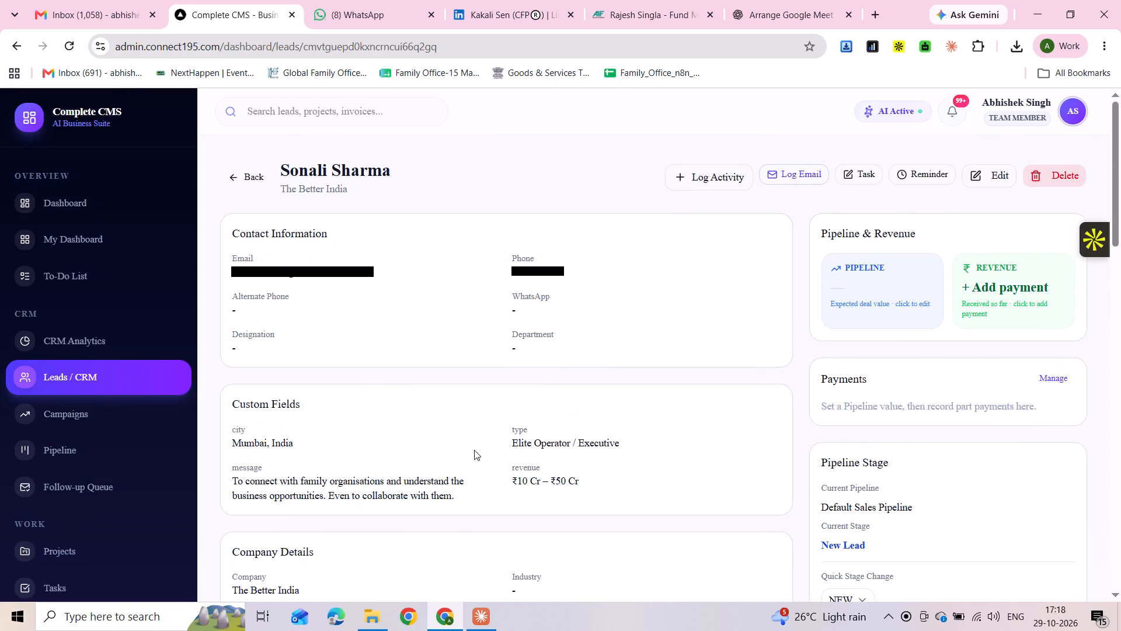
drag(369, 272, 248, 275)
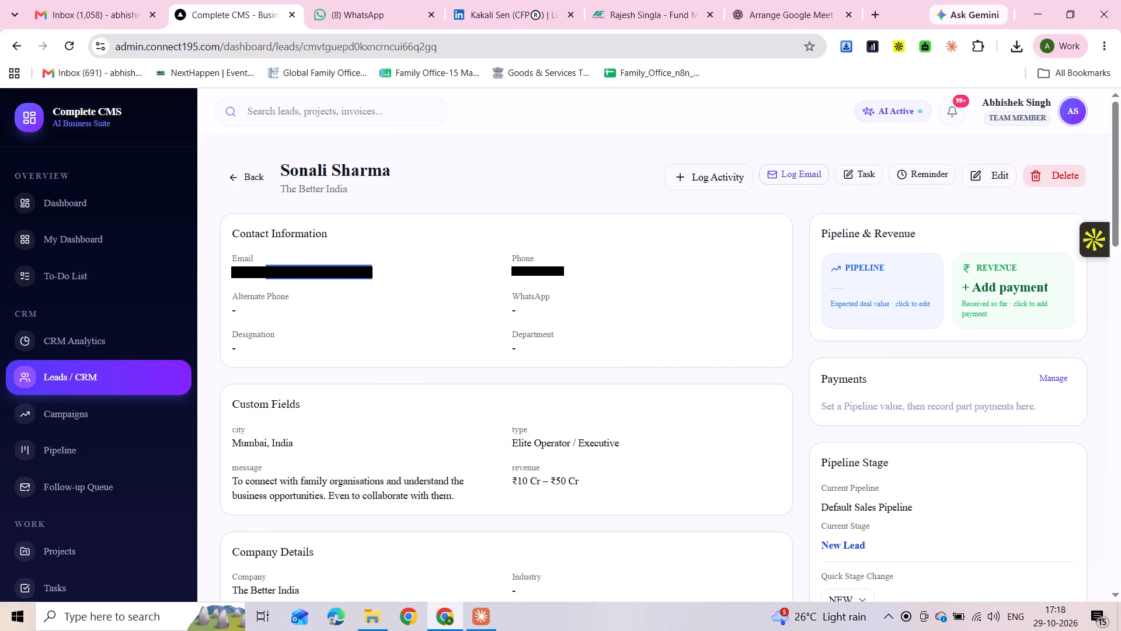
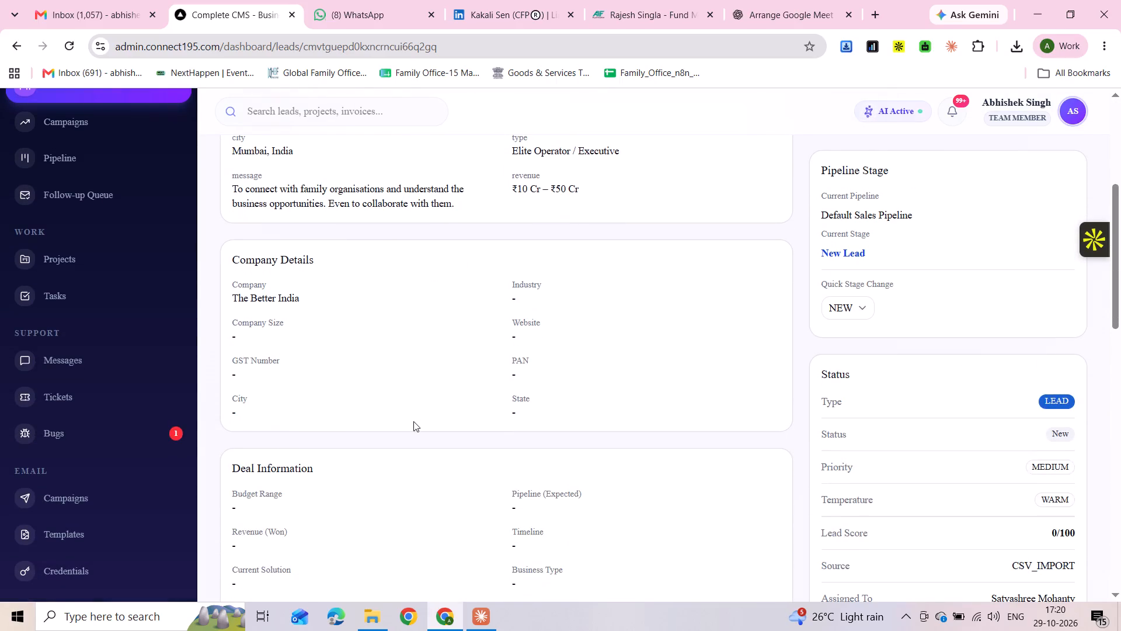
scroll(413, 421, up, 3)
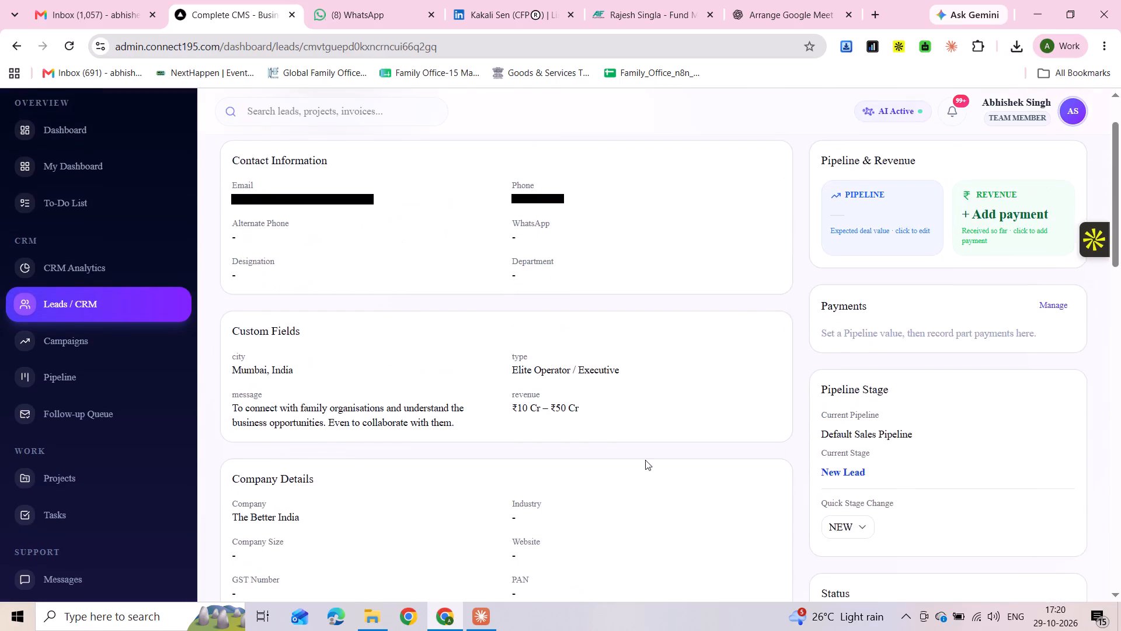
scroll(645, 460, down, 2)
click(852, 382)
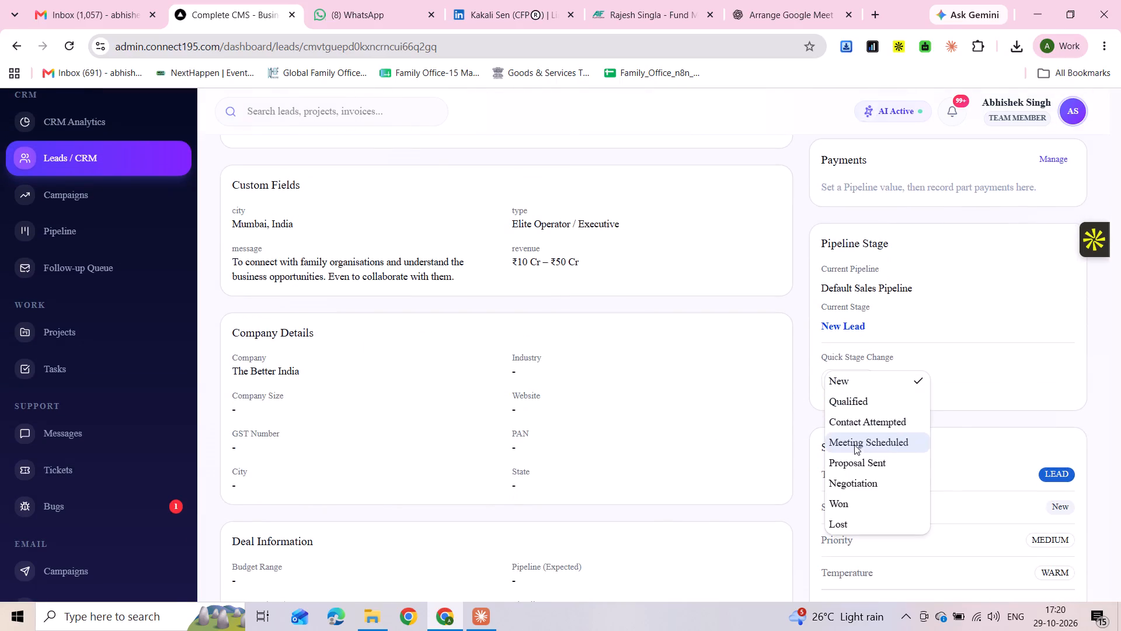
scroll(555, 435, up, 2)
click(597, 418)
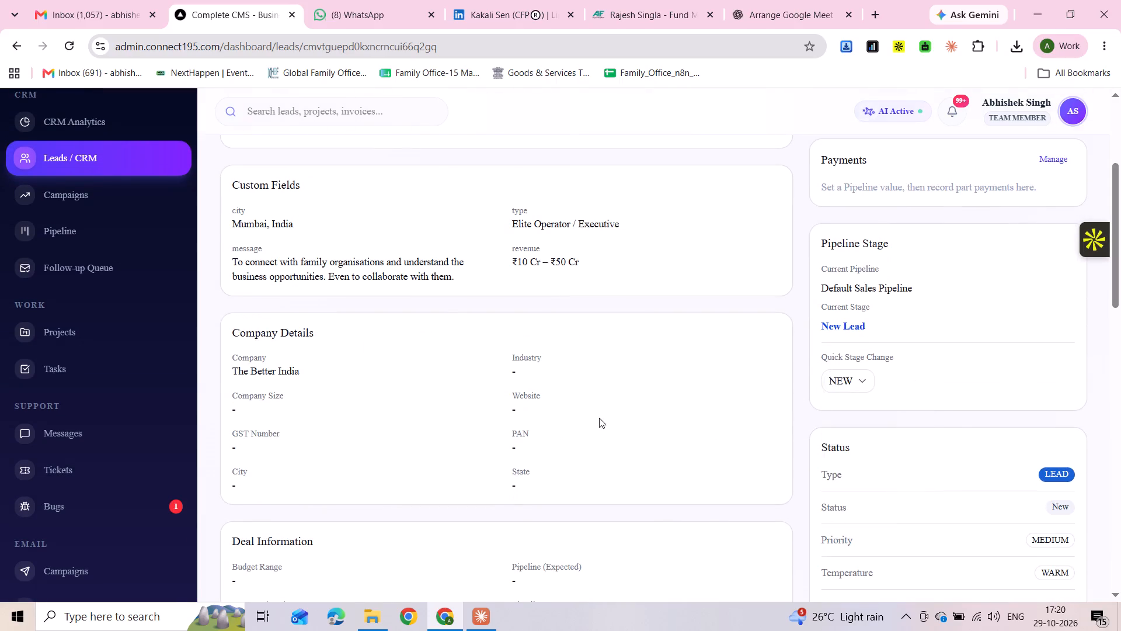
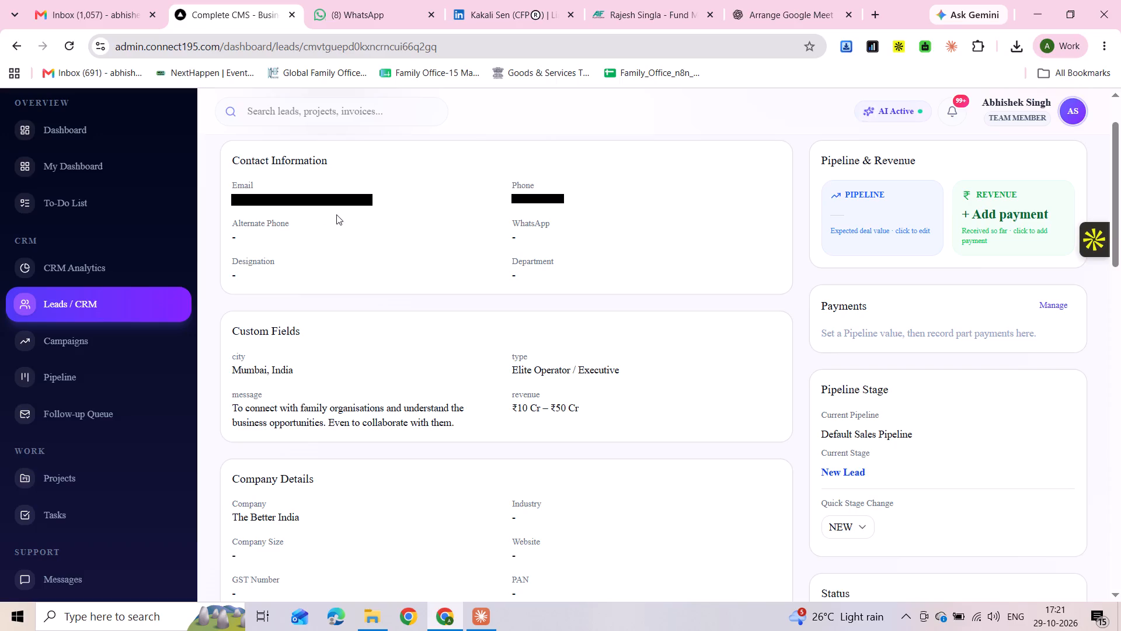
Change The Better India lead's pipeline stage to Proposal Sent and return to the campaign's lead list.
scroll(364, 244, up, 1)
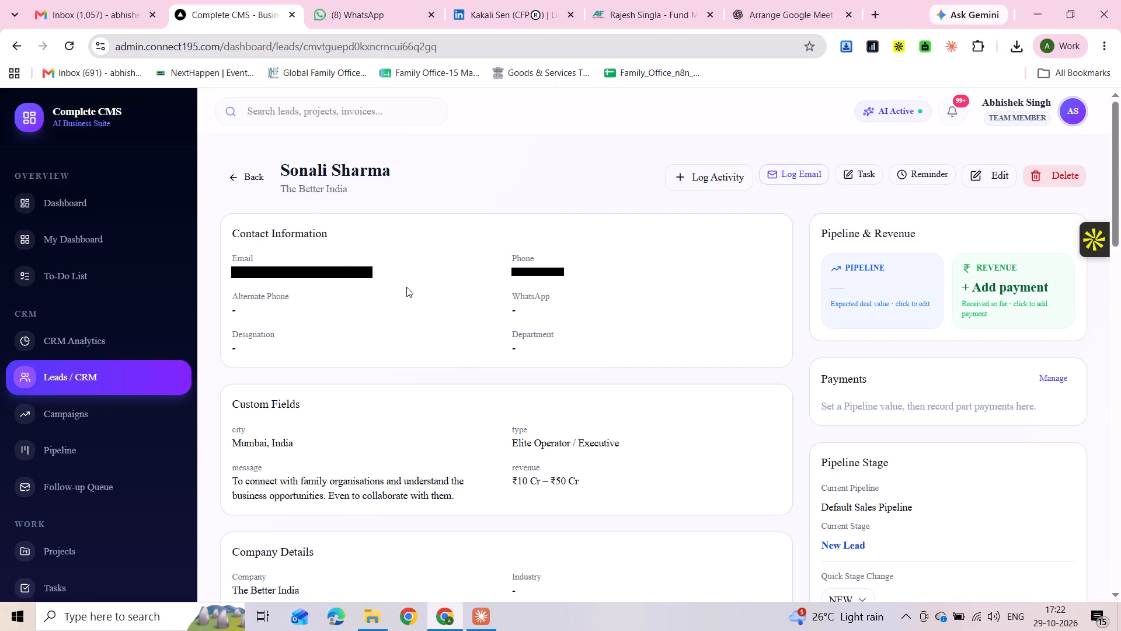
scroll(340, 286, up, 1)
scroll(671, 440, down, 1)
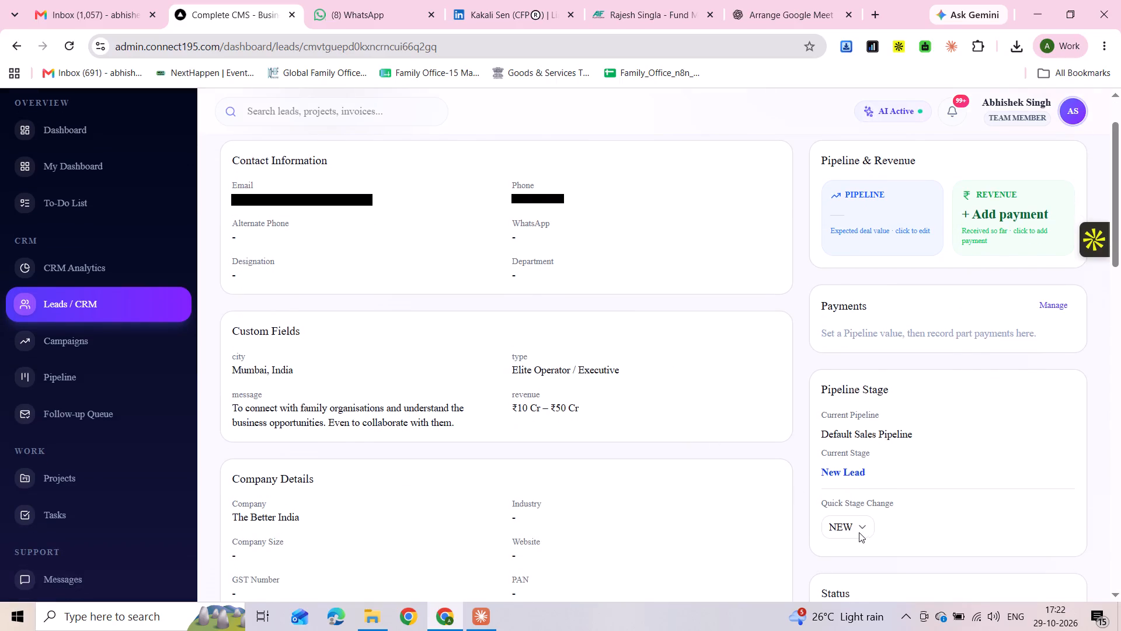
scroll(838, 499, down, 2)
click(843, 374)
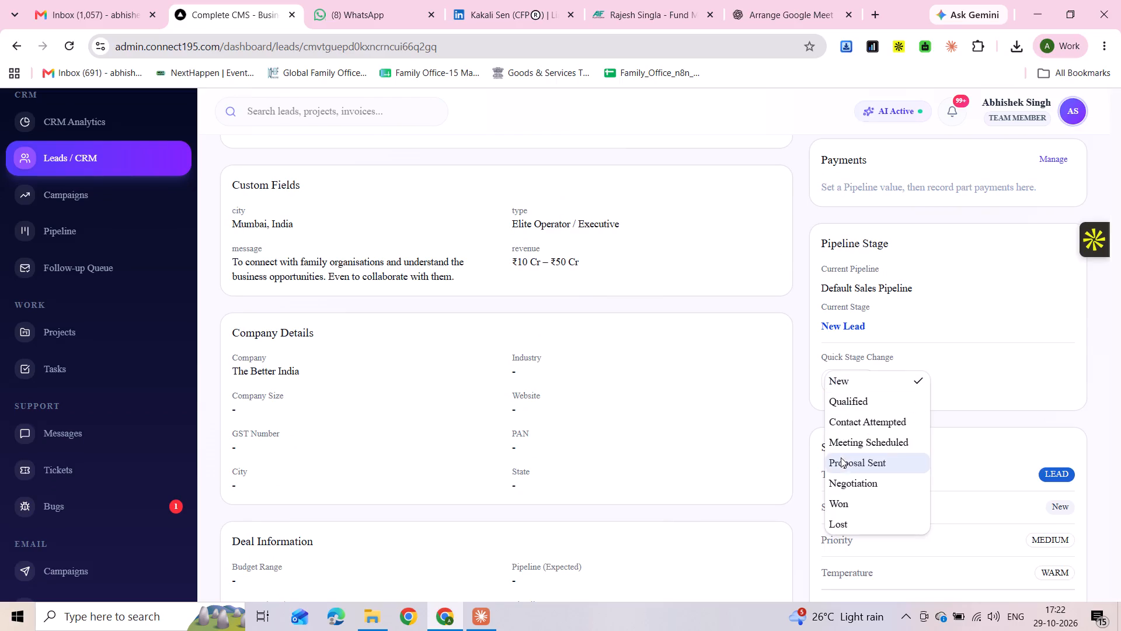
click(843, 463)
scroll(433, 329, up, 12)
click(248, 174)
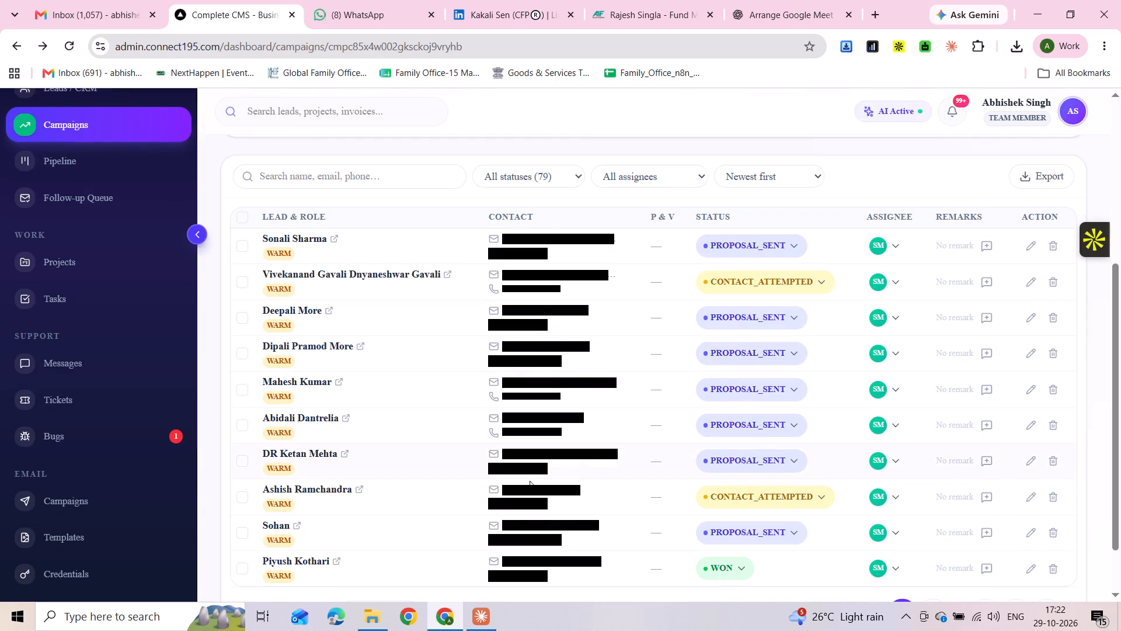
scroll(530, 481, down, 1)
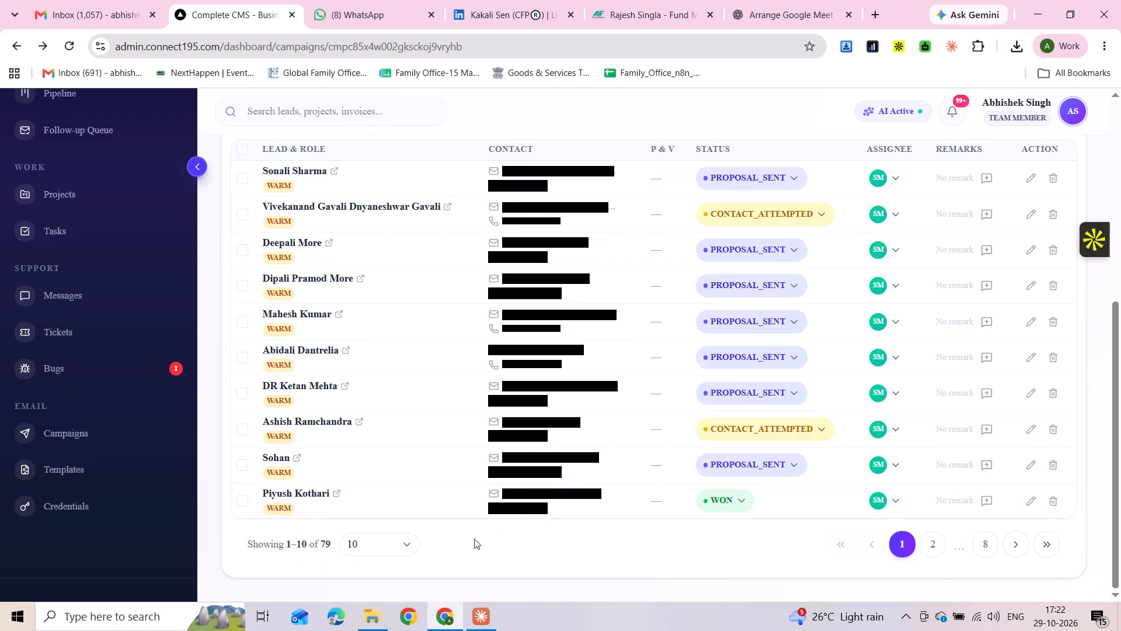
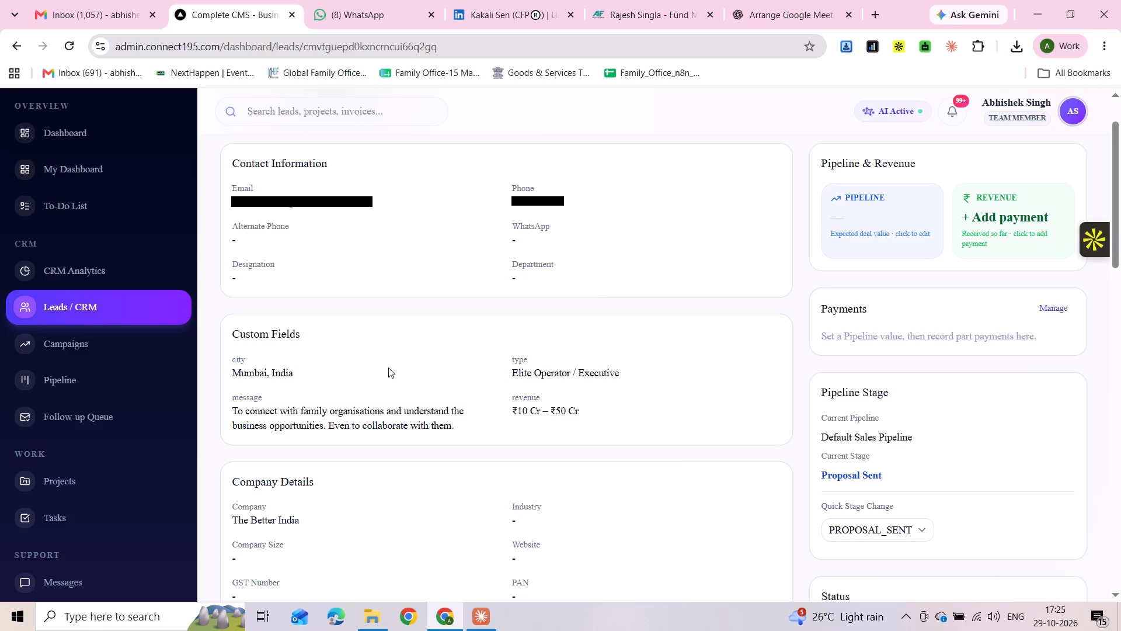
Review The Better India lead's record, from contact information and custom fields to the activity timeline and discussion.
scroll(391, 346, down, 1)
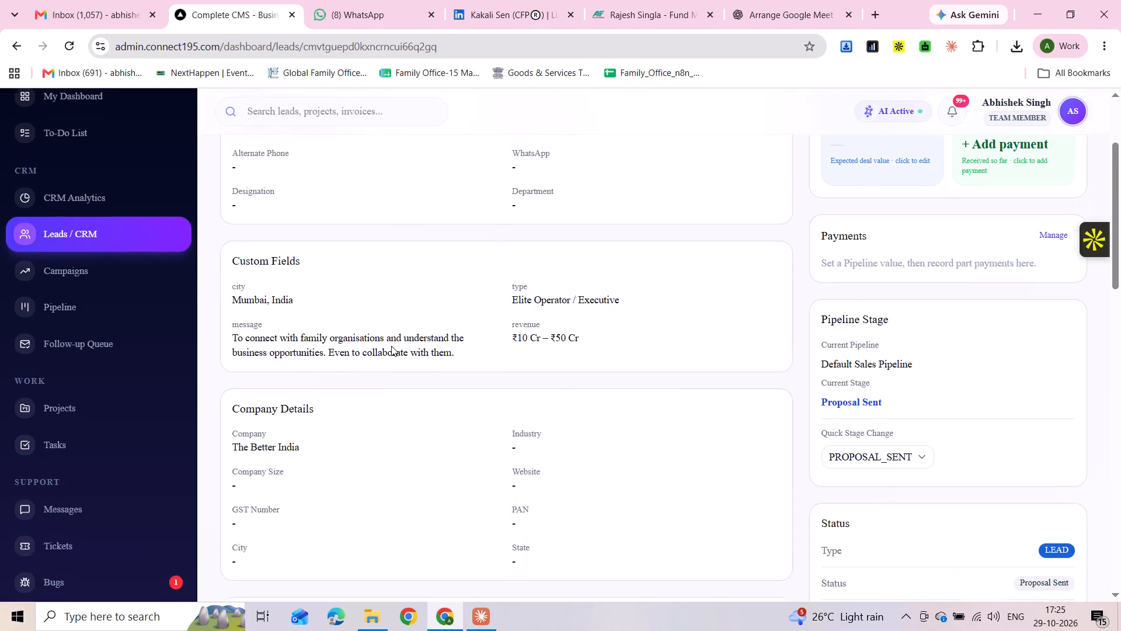
scroll(391, 346, up, 1)
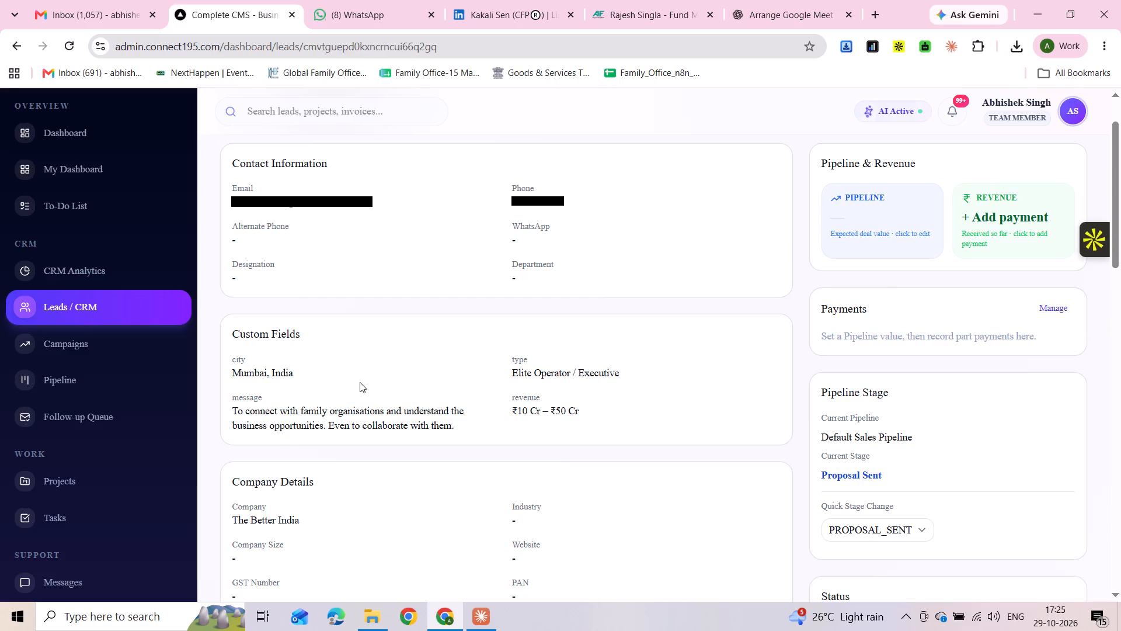
scroll(404, 404, down, 5)
scroll(378, 450, down, 2)
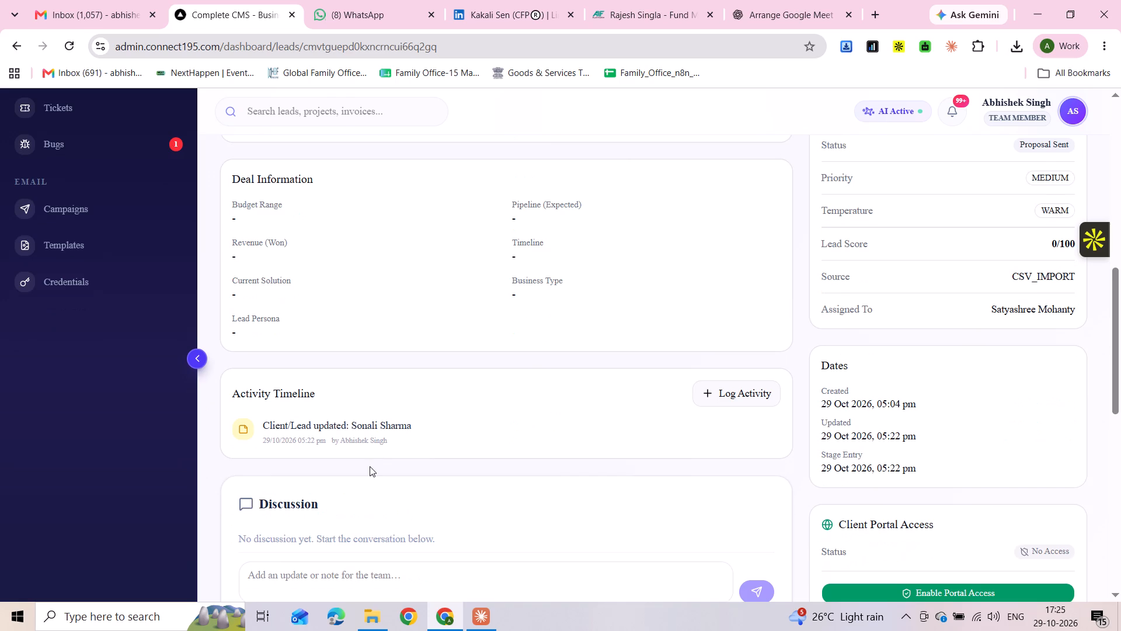
scroll(368, 469, down, 1)
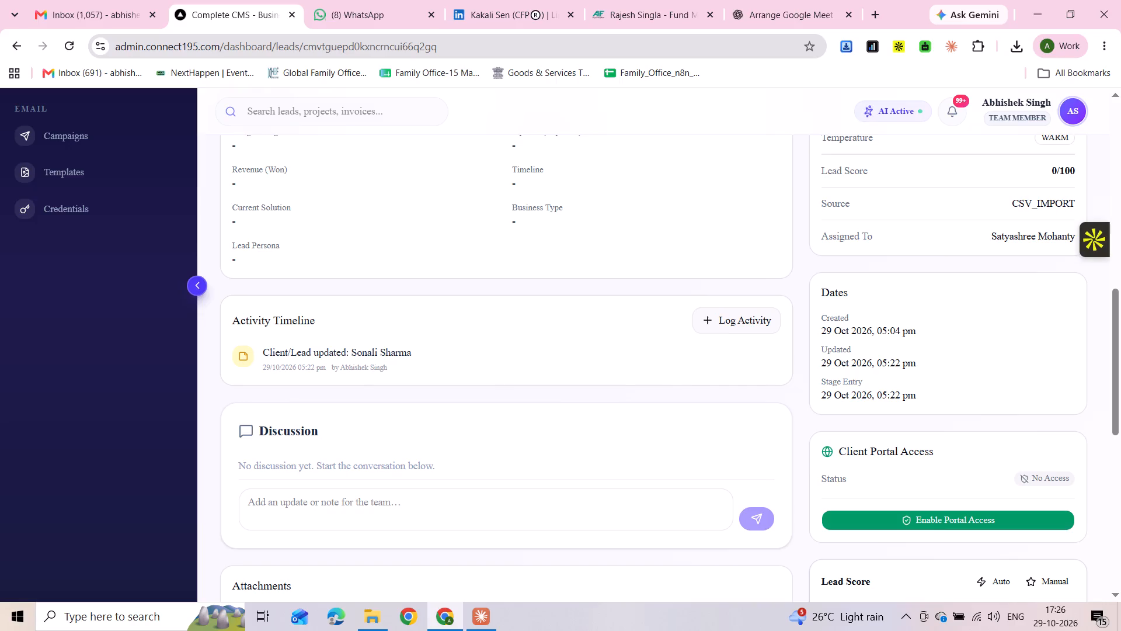
scroll(383, 488, up, 1)
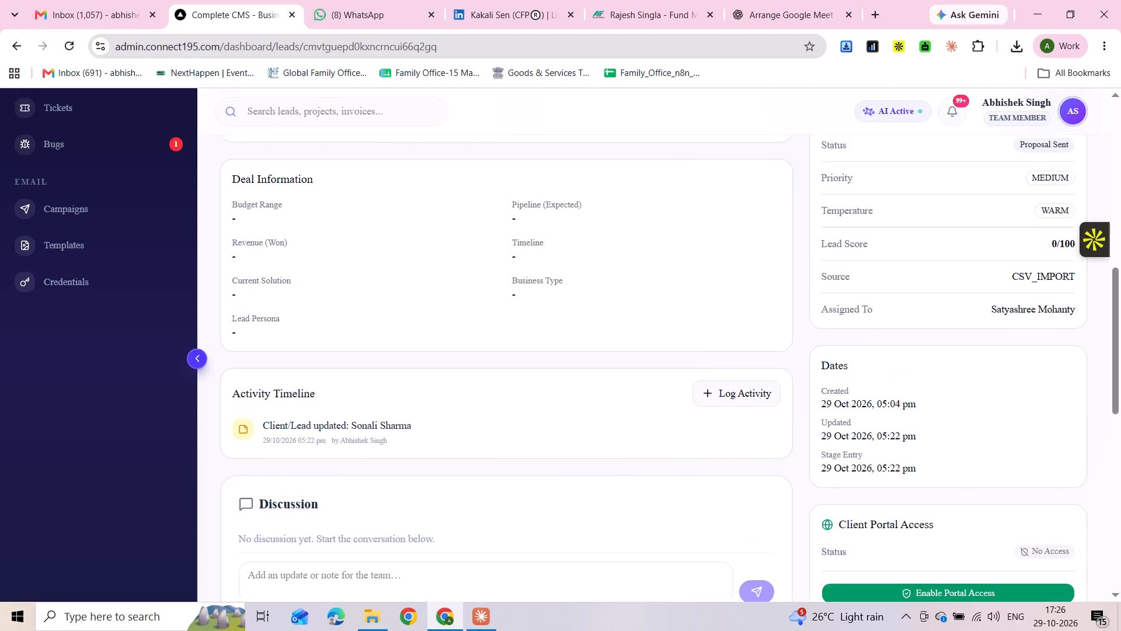
scroll(369, 490, up, 4)
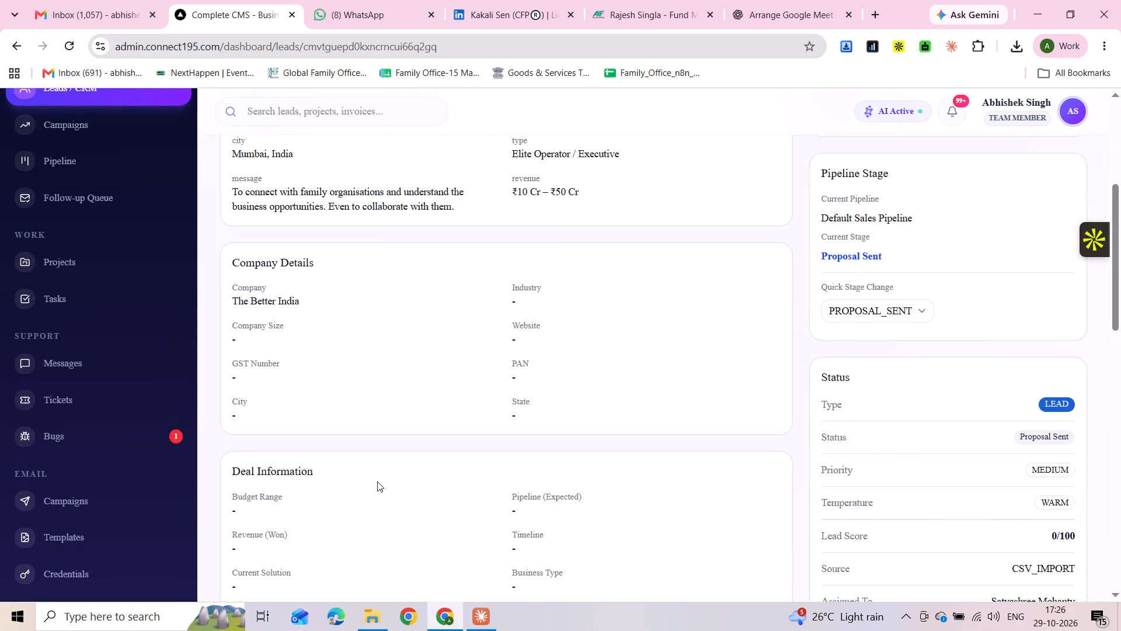
scroll(386, 479, up, 1)
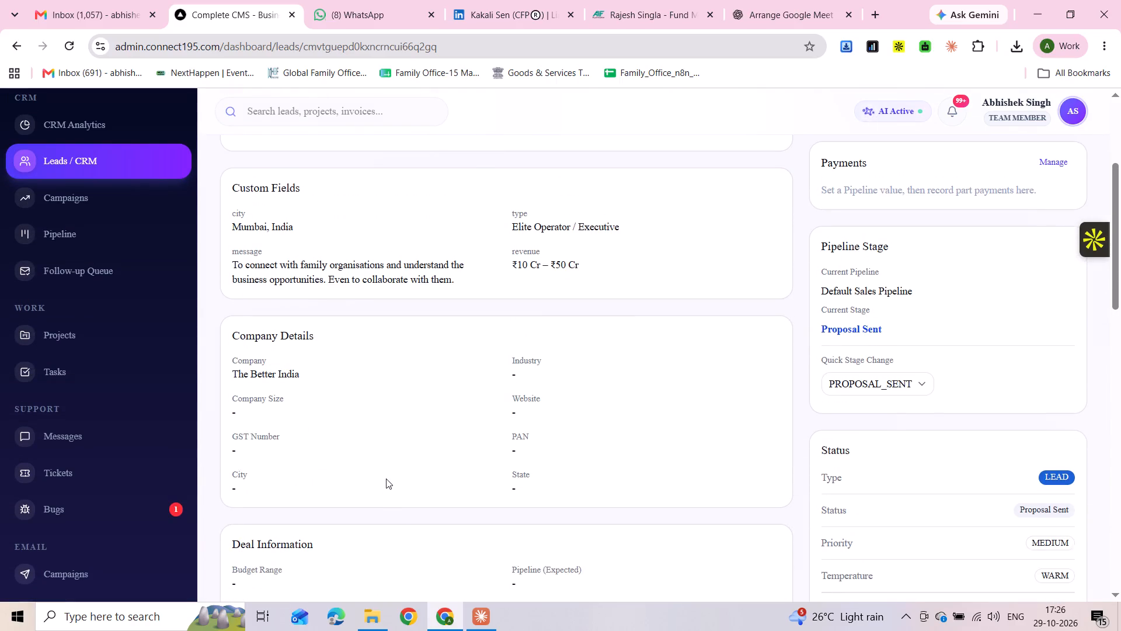
scroll(386, 479, up, 2)
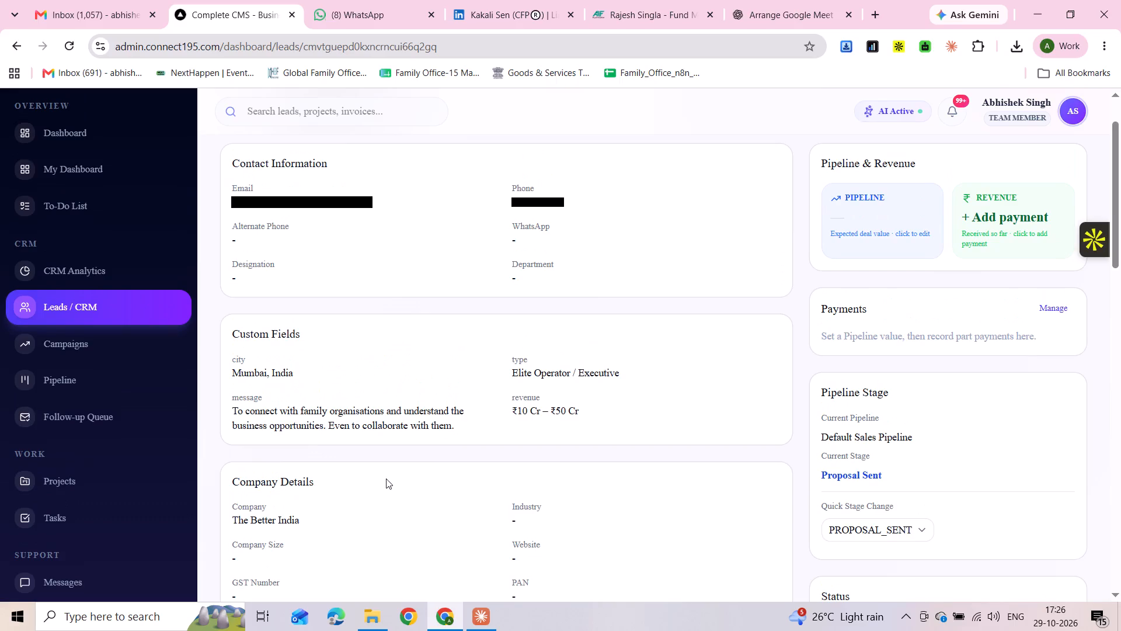
scroll(386, 479, up, 1)
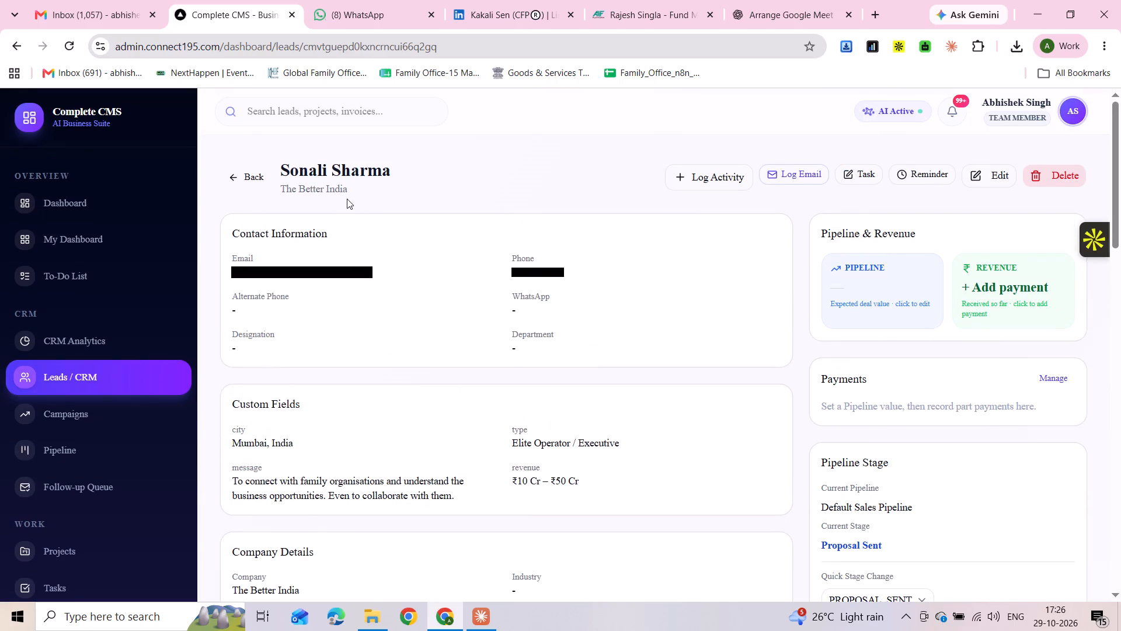
scroll(380, 296, down, 3)
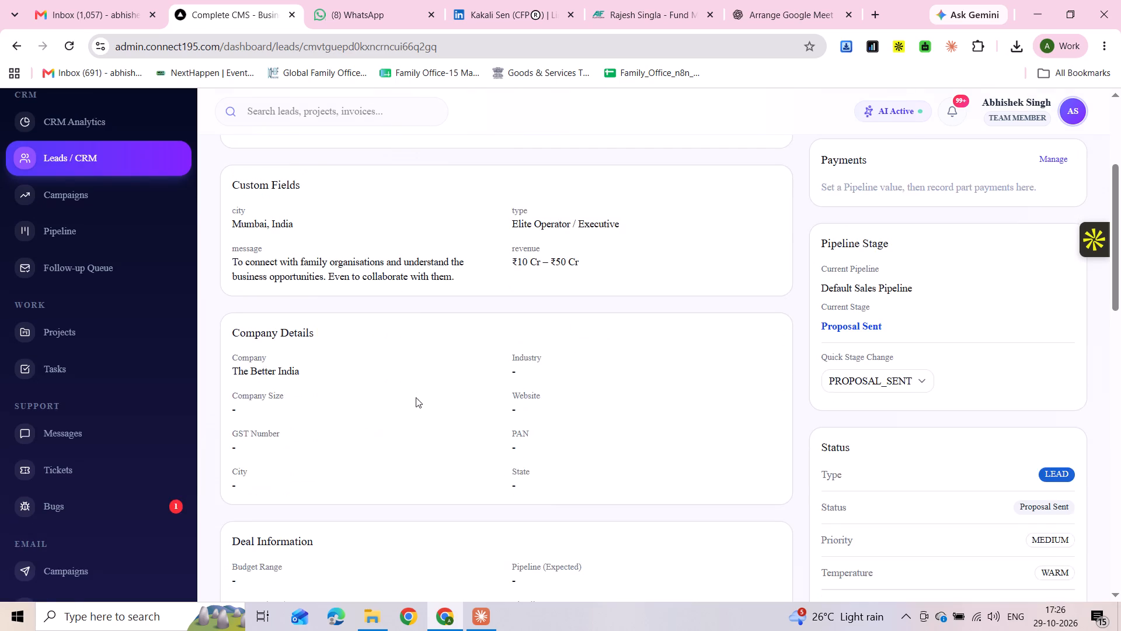
scroll(416, 398, down, 5)
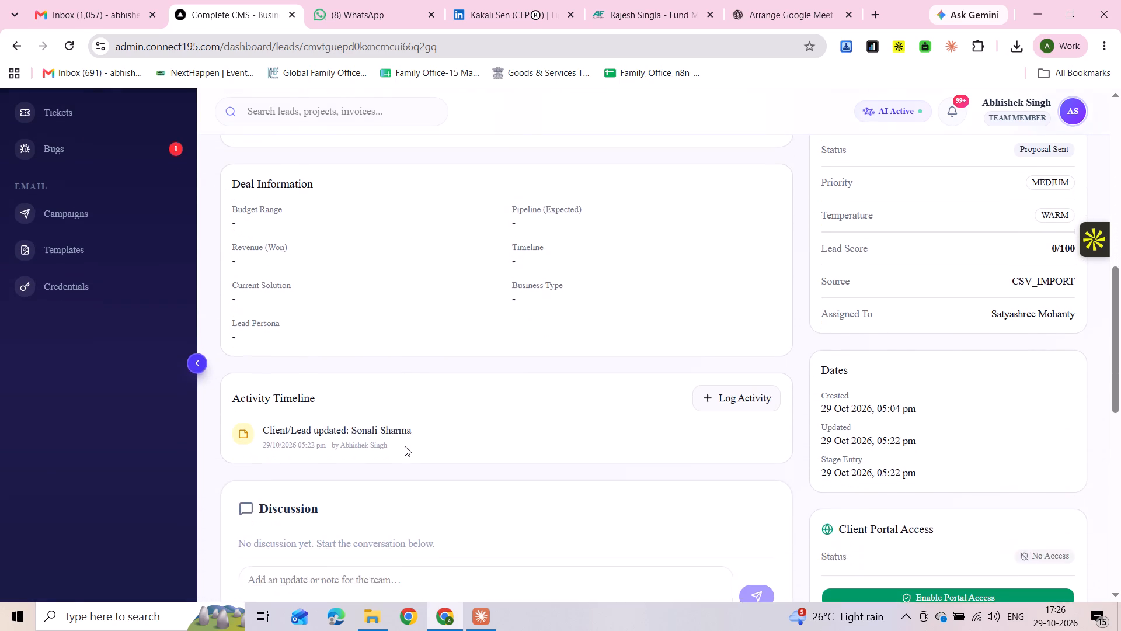
scroll(382, 505, down, 1)
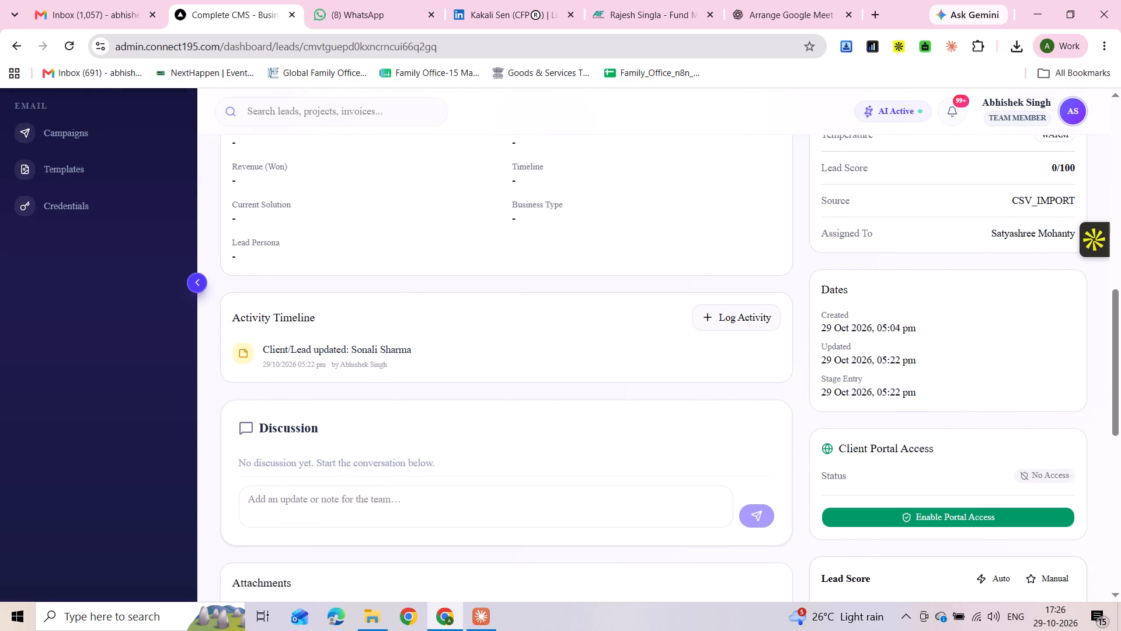
double_click(380, 506)
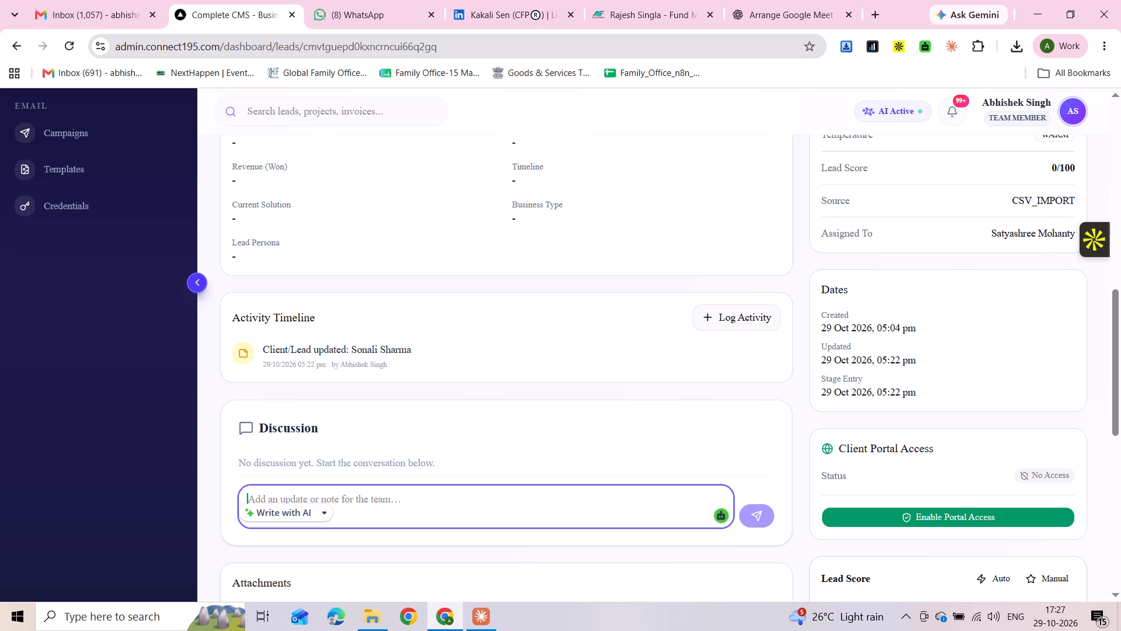
click(527, 448)
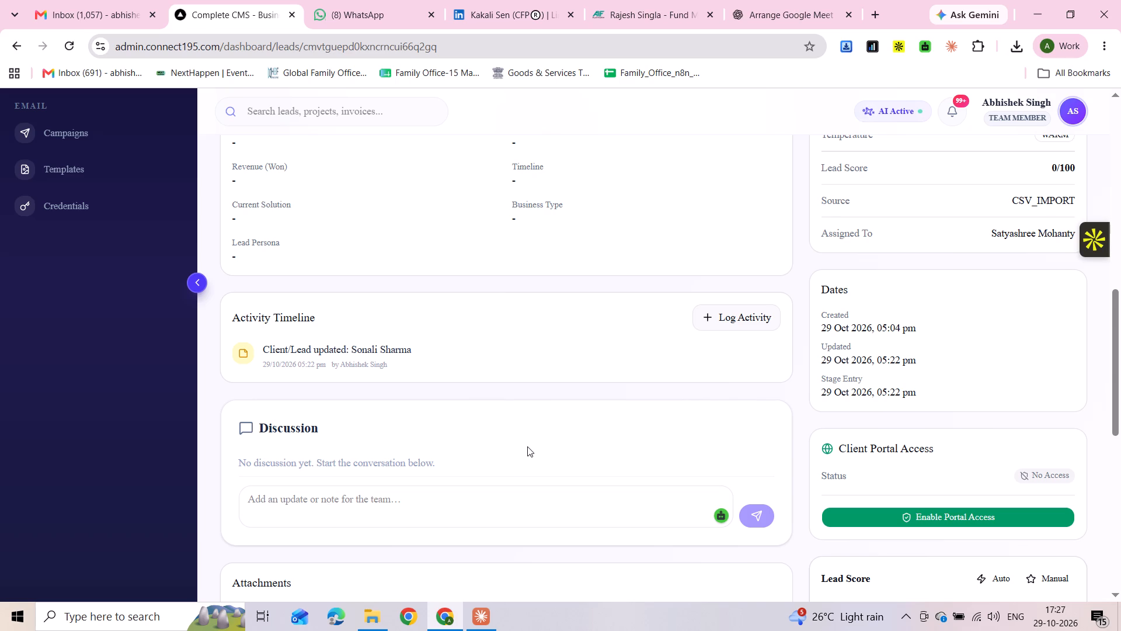
scroll(527, 446, up, 6)
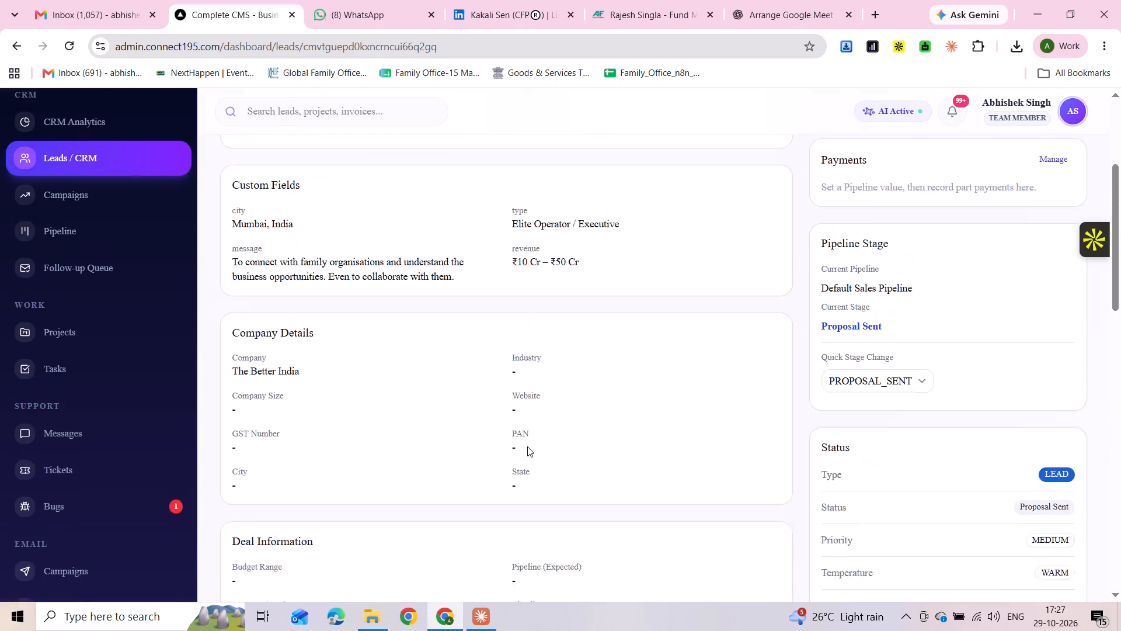
scroll(527, 446, up, 2)
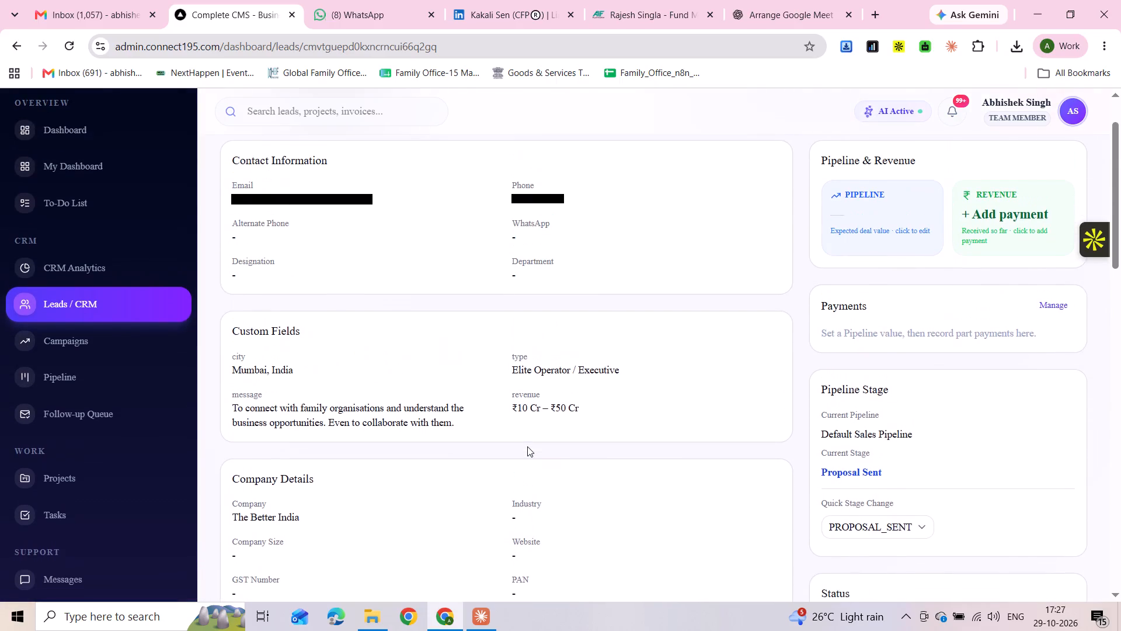
scroll(527, 446, up, 3)
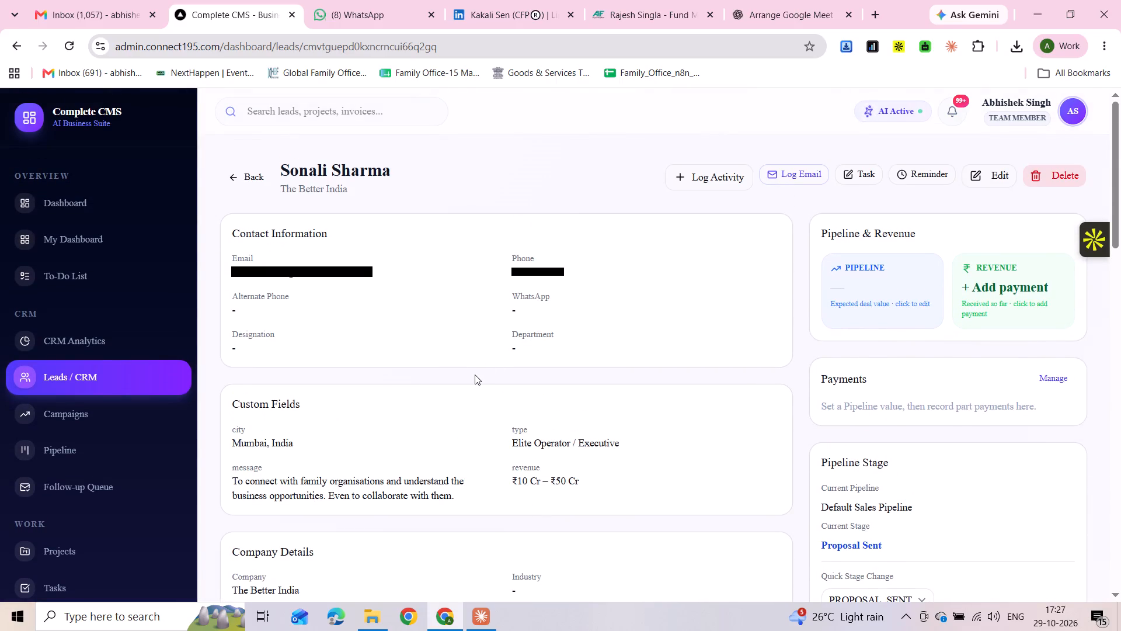
Post the discussion note "She is intrested in the standard Pass and need an approval to confirm the participation ." on The Better India lead.
scroll(474, 379, down, 1)
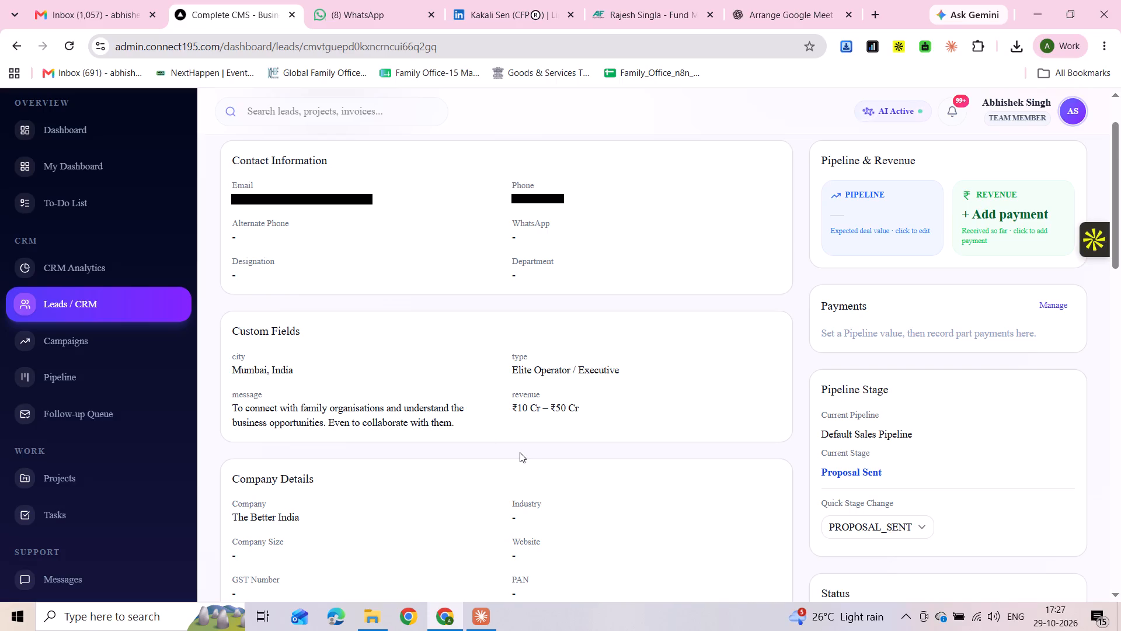
scroll(520, 452, down, 2)
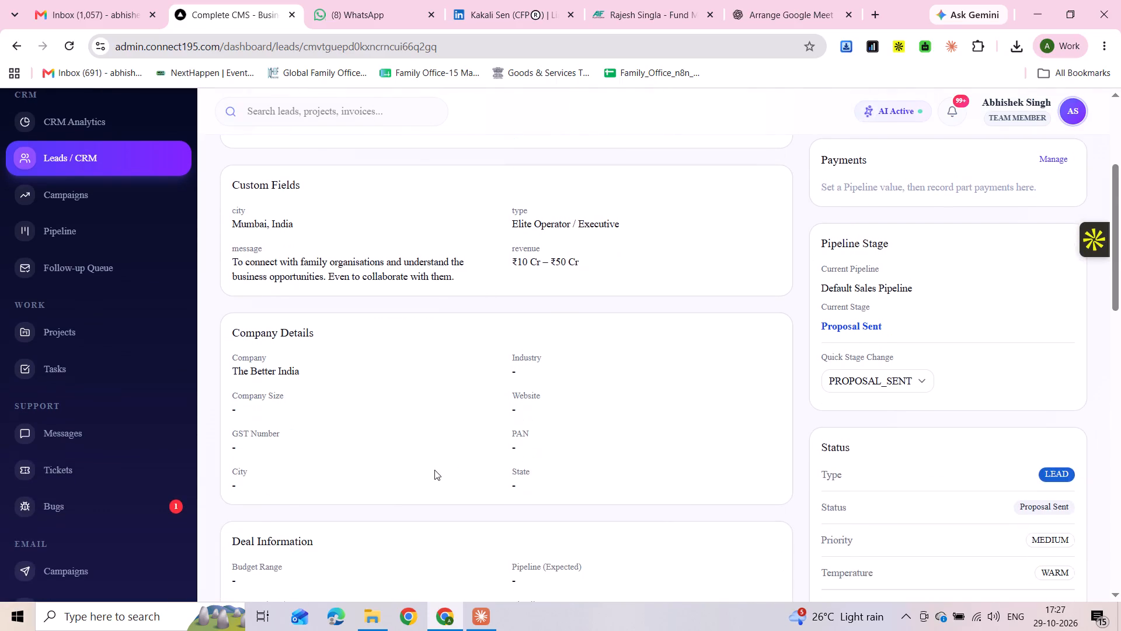
scroll(433, 471, down, 3)
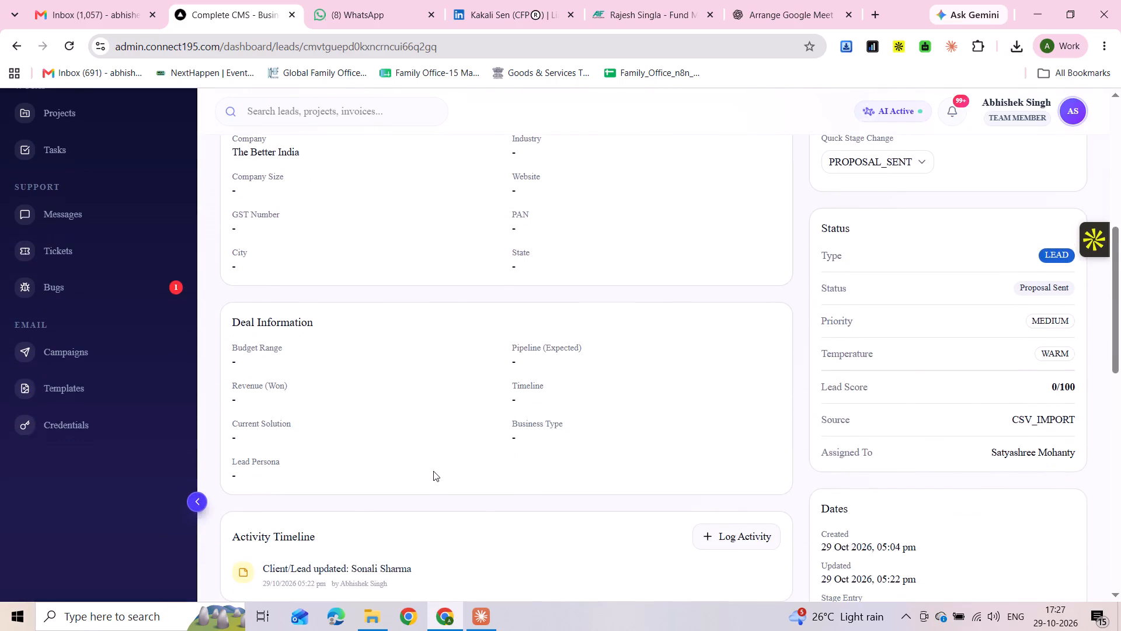
scroll(433, 471, down, 1)
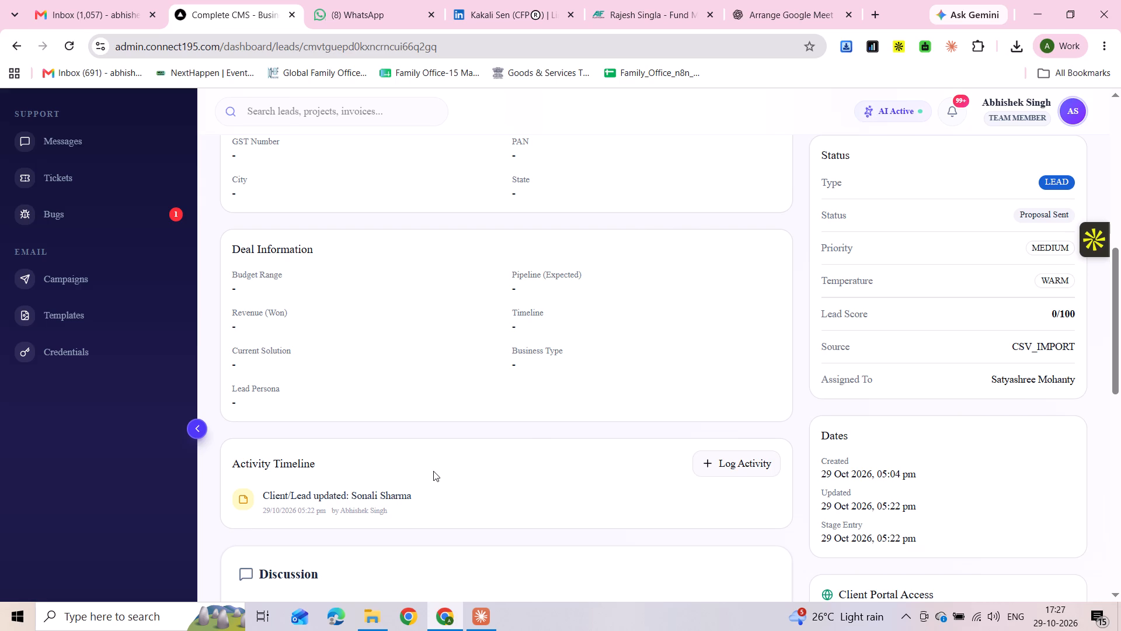
scroll(515, 374, down, 1)
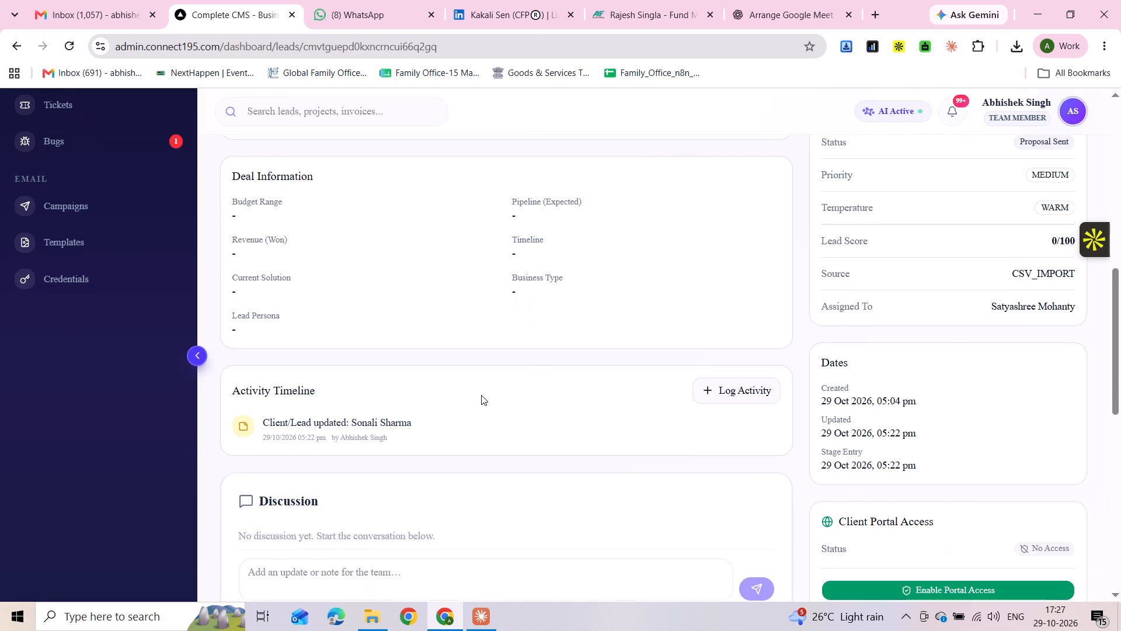
scroll(311, 509, down, 1)
click(311, 505)
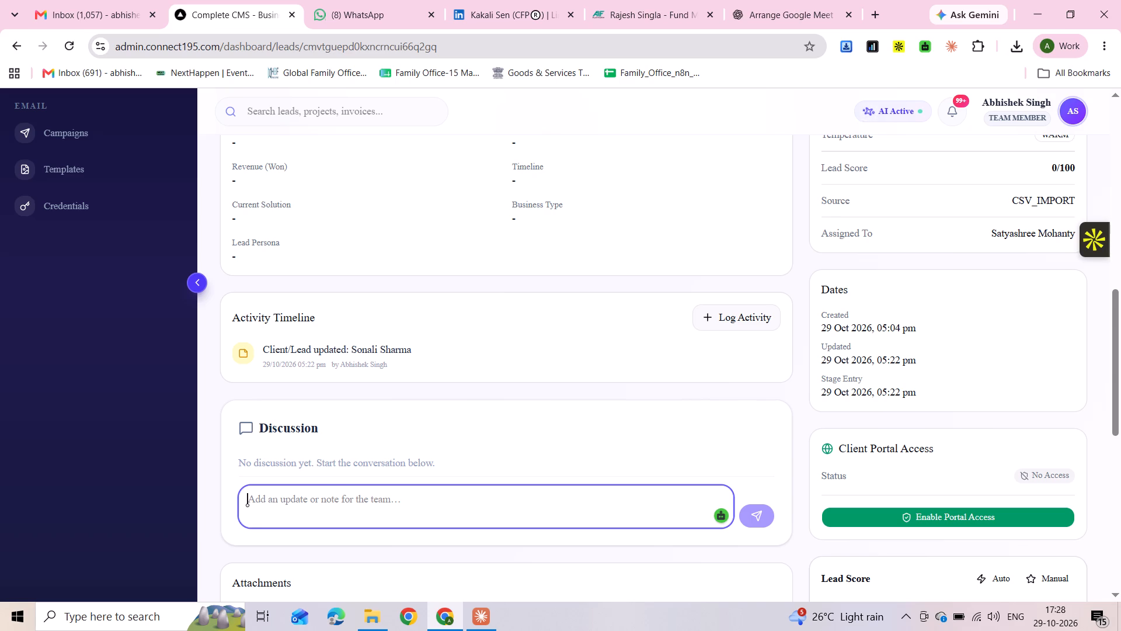
text(She is intrested in the standard Pass and ne)
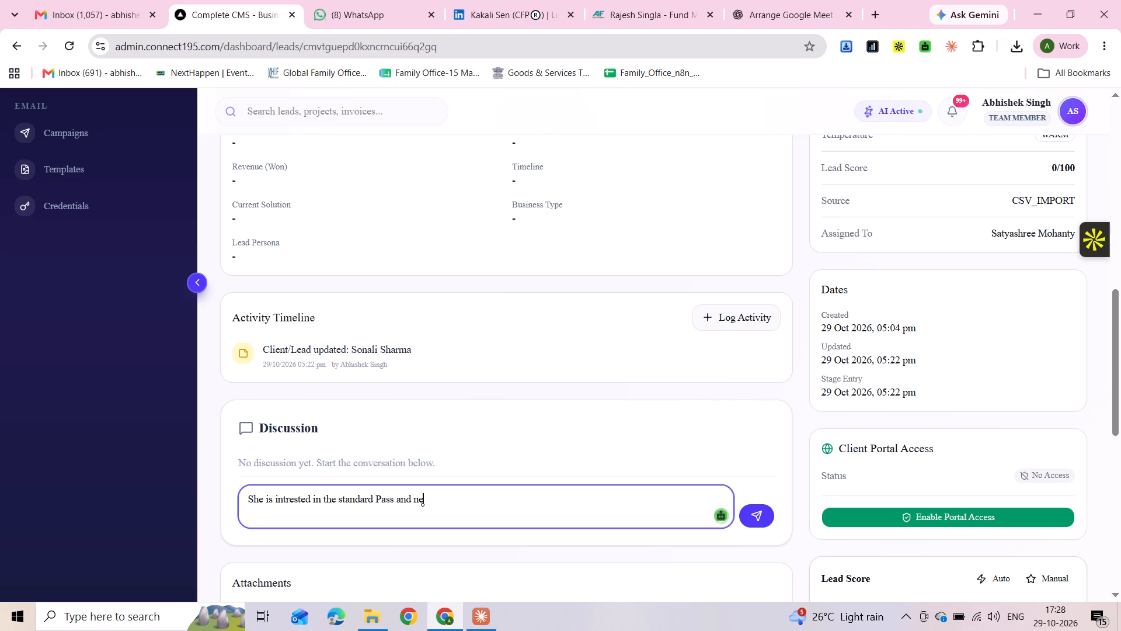
text(ed an approval to confirm the)
key(space)
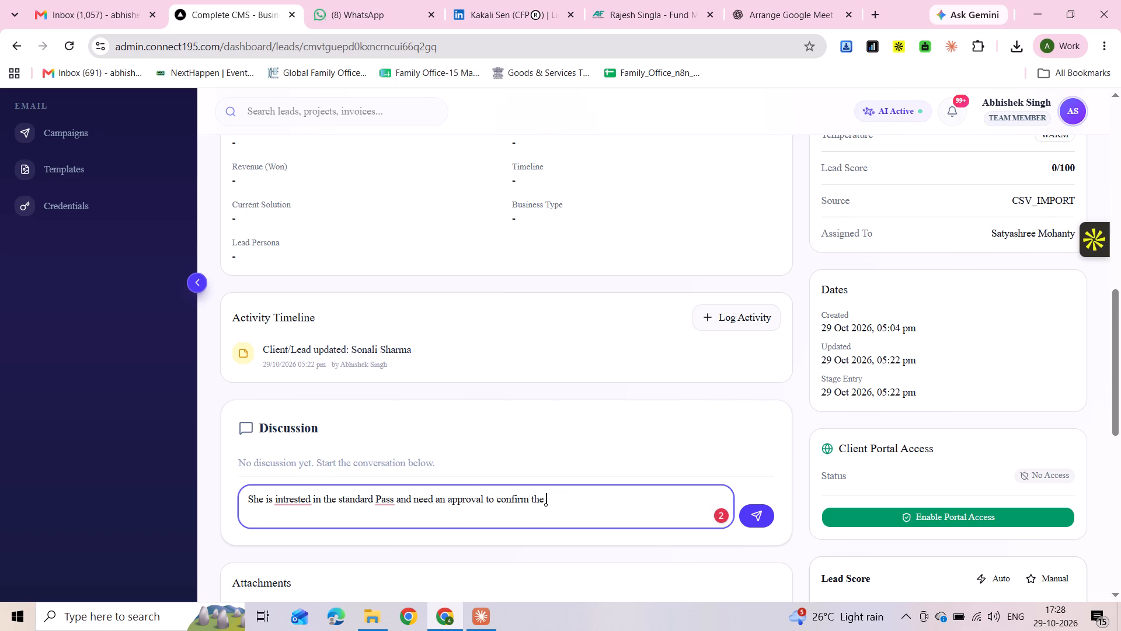
text(participation)
key(space)
key(period)
click(762, 505)
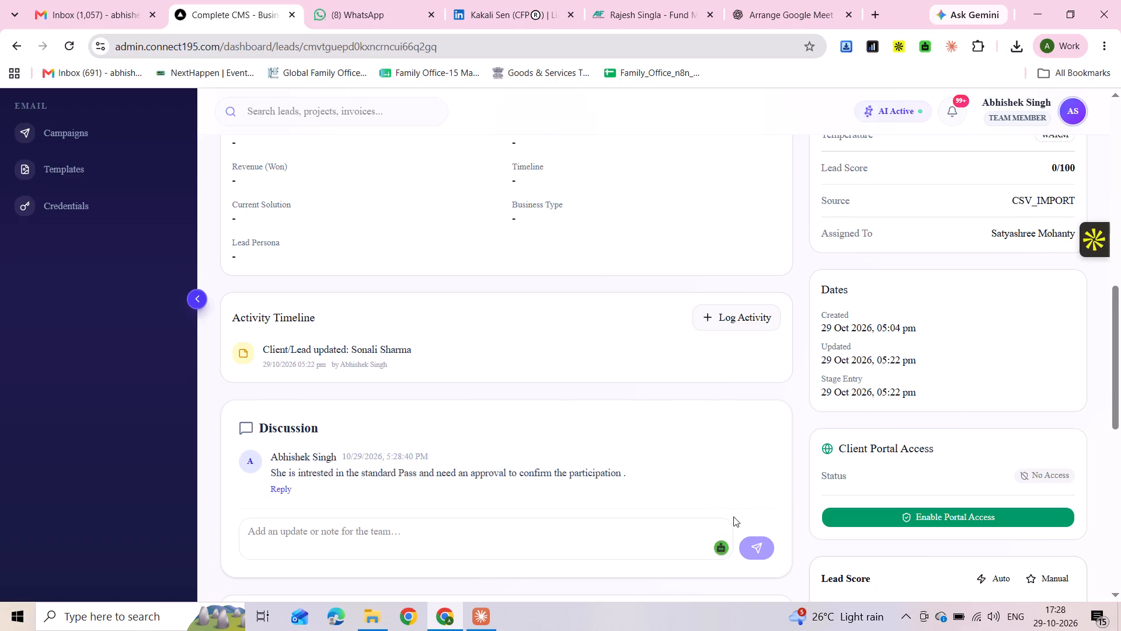
Leave The Better India lead's record and return to the campaign page.
scroll(725, 512, up, 7)
scroll(625, 501, up, 6)
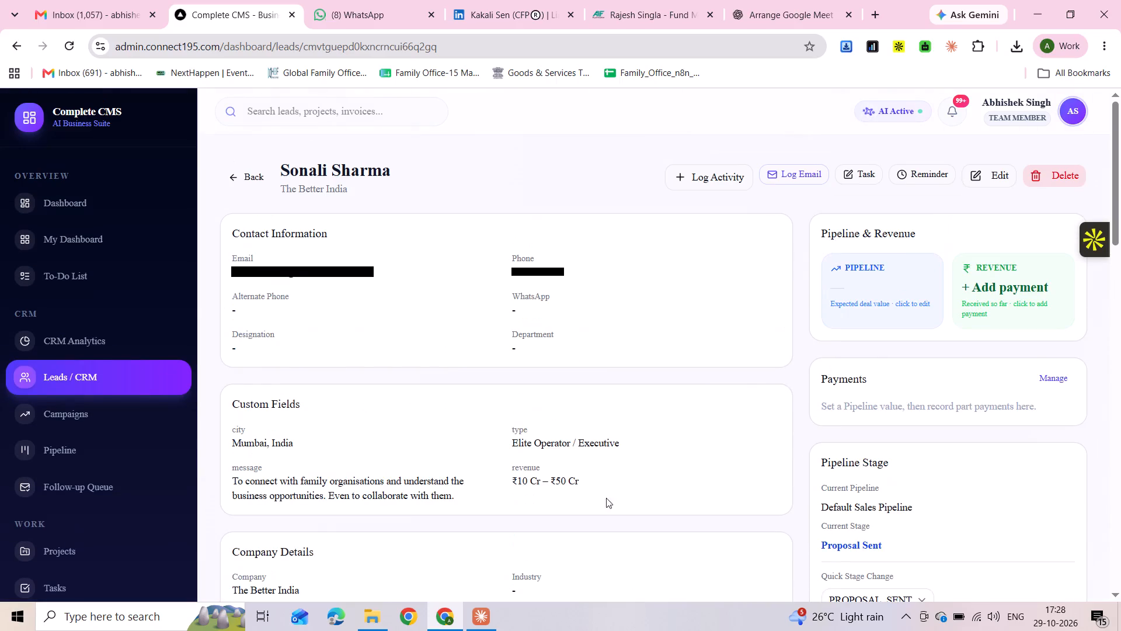
click(236, 185)
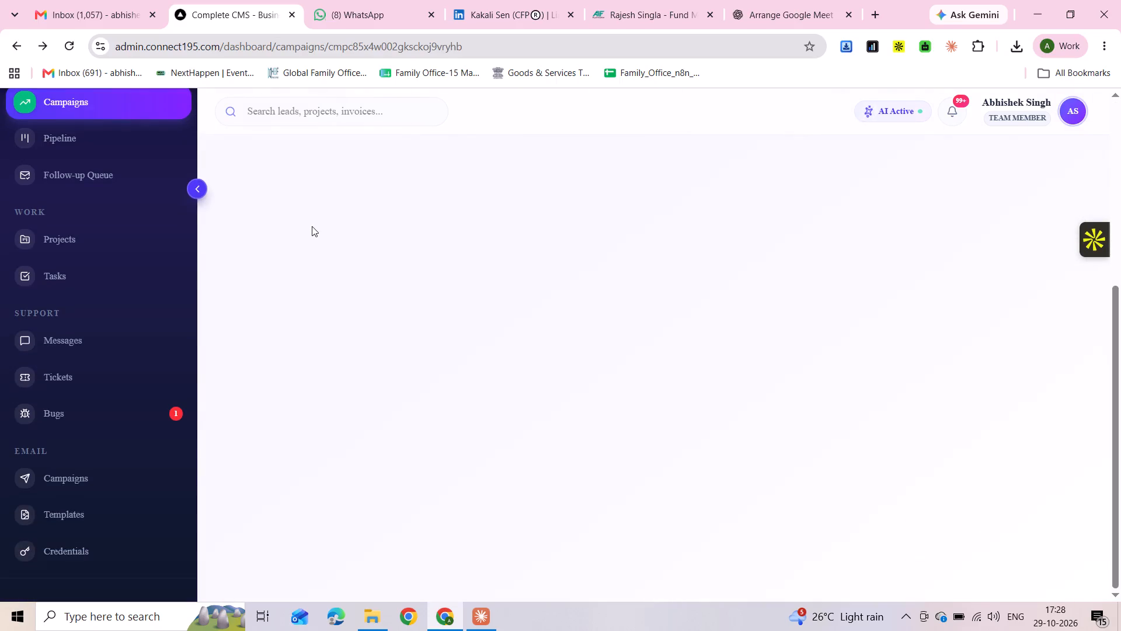
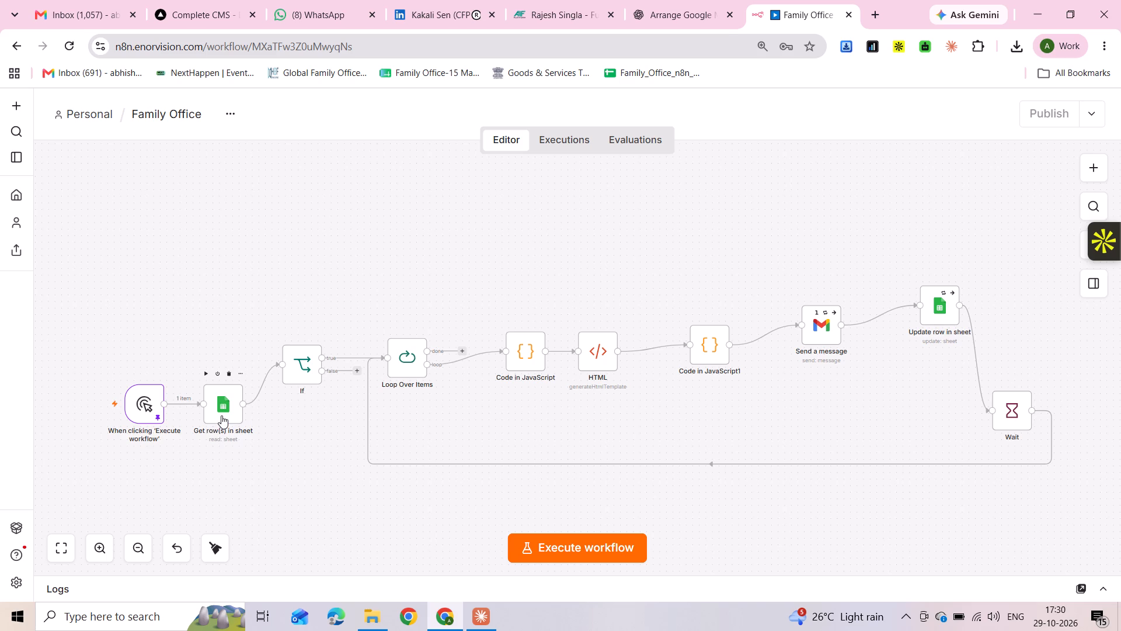
Open the Family Office n8n Automation 1st Mail sheet from Google Drive in a new browser tab.
click(870, 15)
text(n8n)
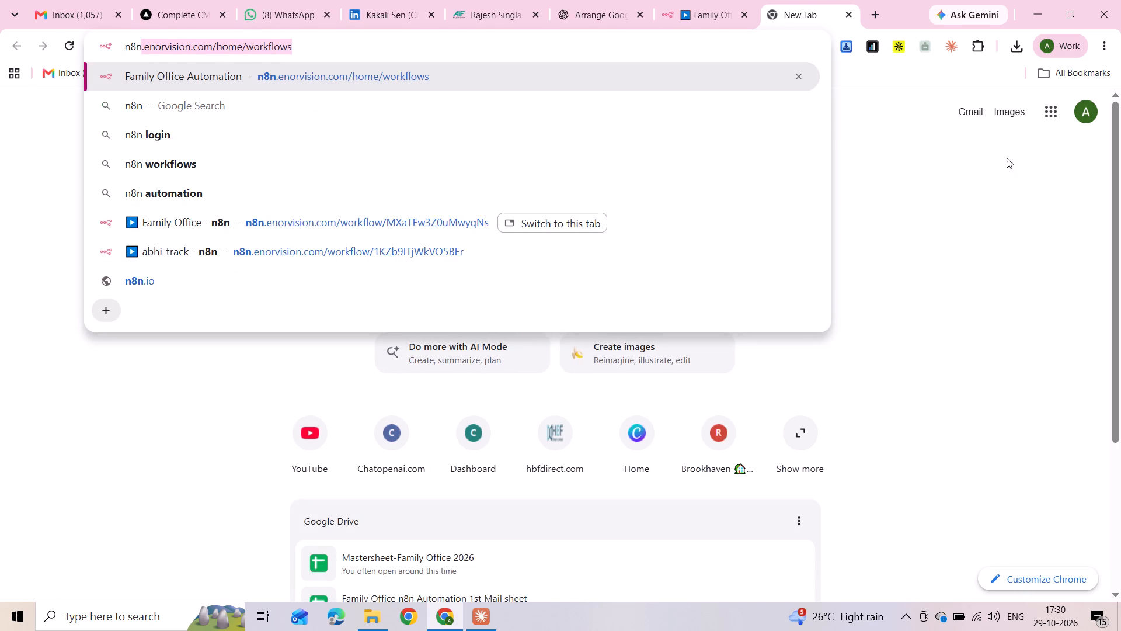
click(963, 190)
scroll(925, 239, down, 4)
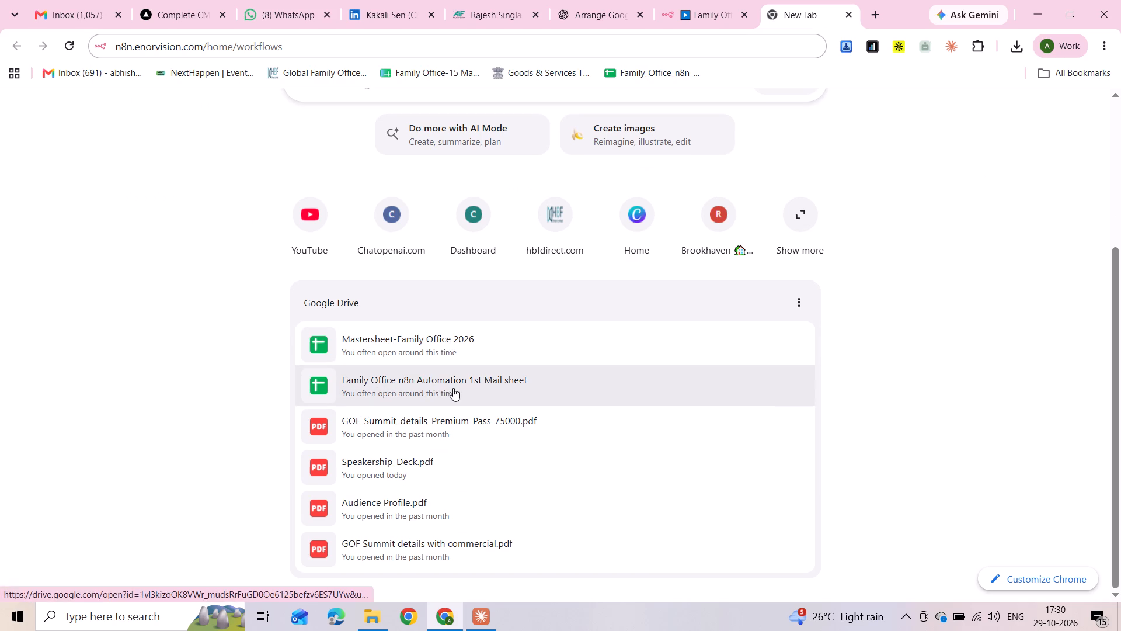
click(444, 389)
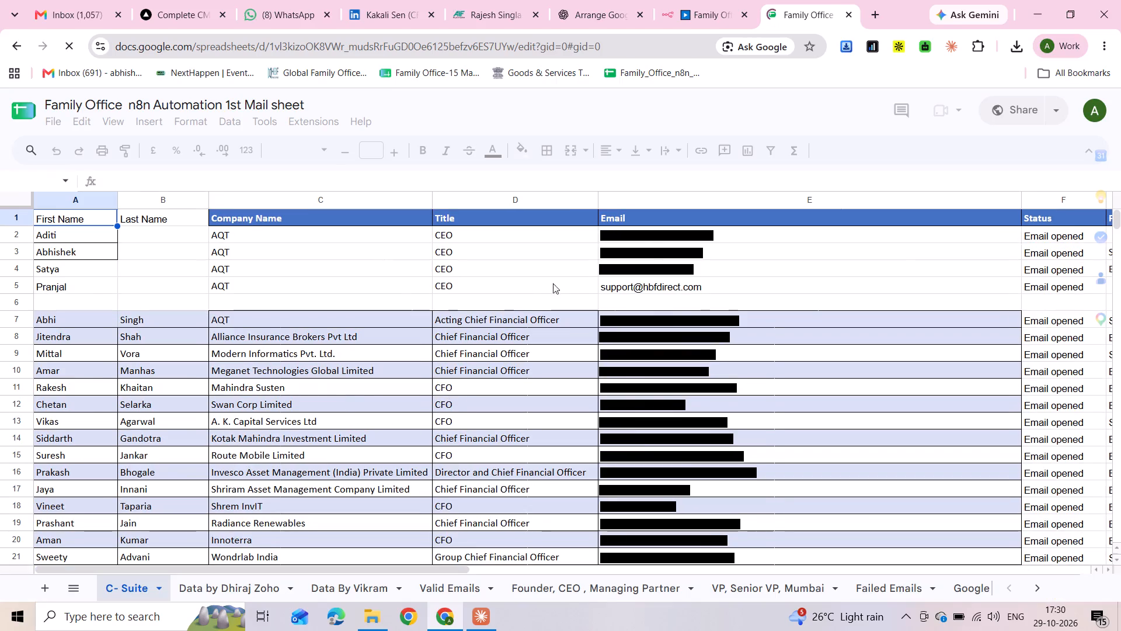
Examine the email status columns on the C- Suite sheet of the Family Office n8n Automation 1st Mail sheet.
scroll(1046, 418, down, 1)
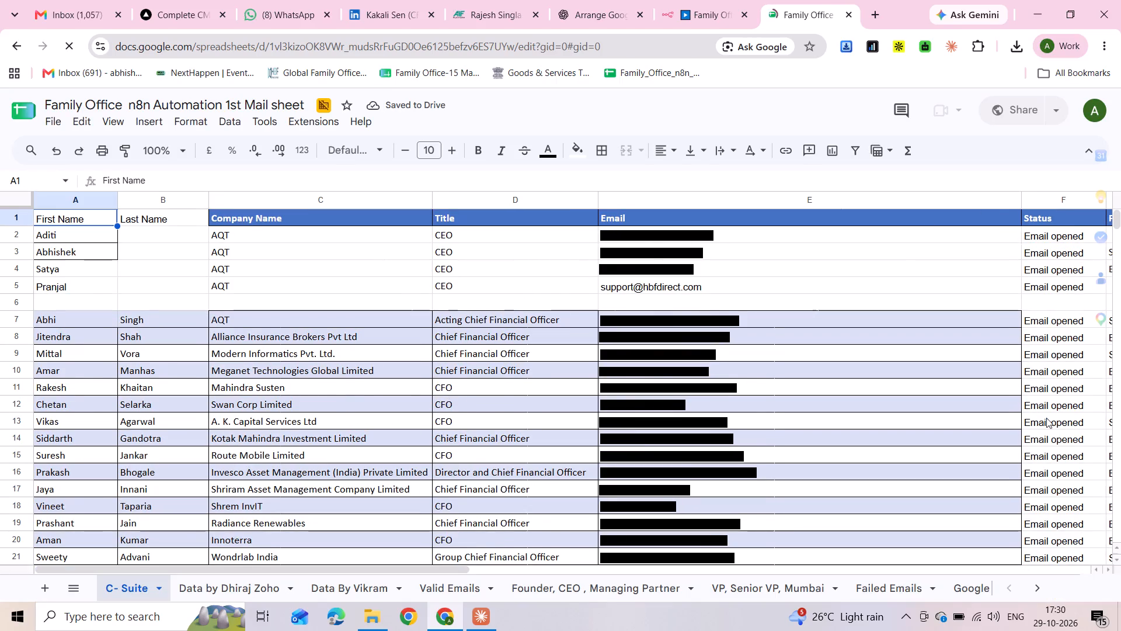
scroll(1046, 418, down, 13)
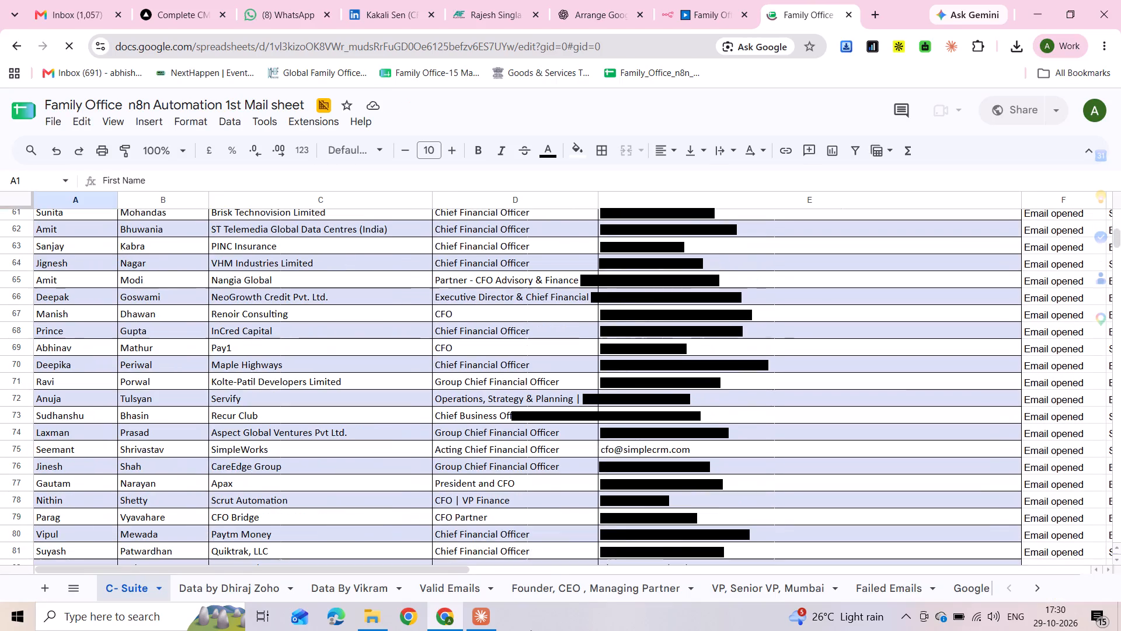
drag(461, 571, 497, 568)
click(556, 573)
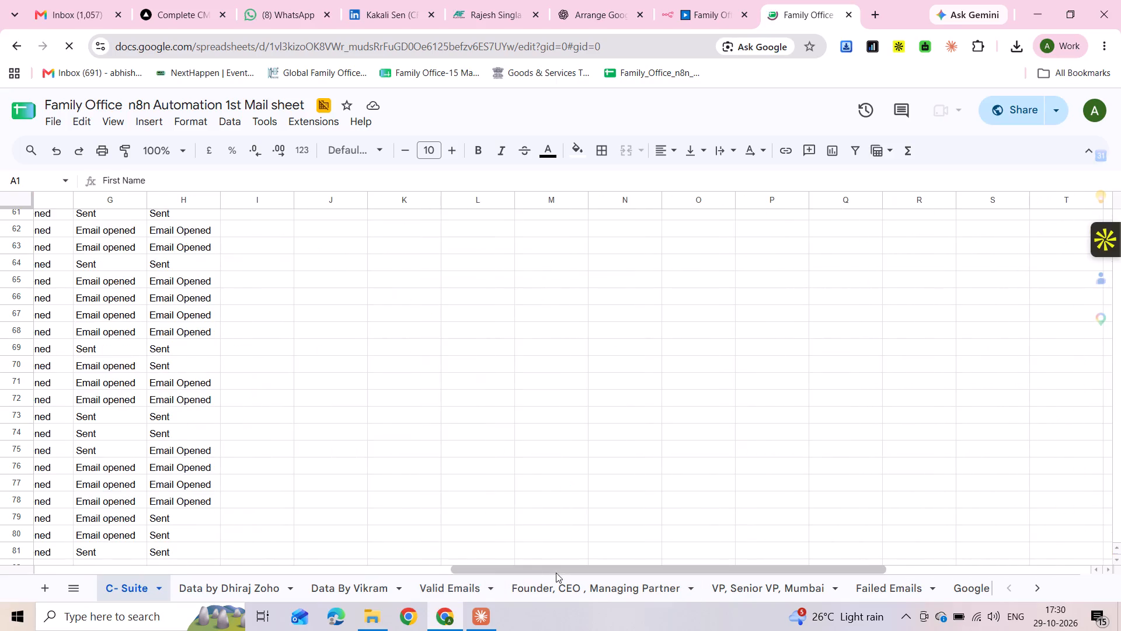
drag(546, 571, 474, 566)
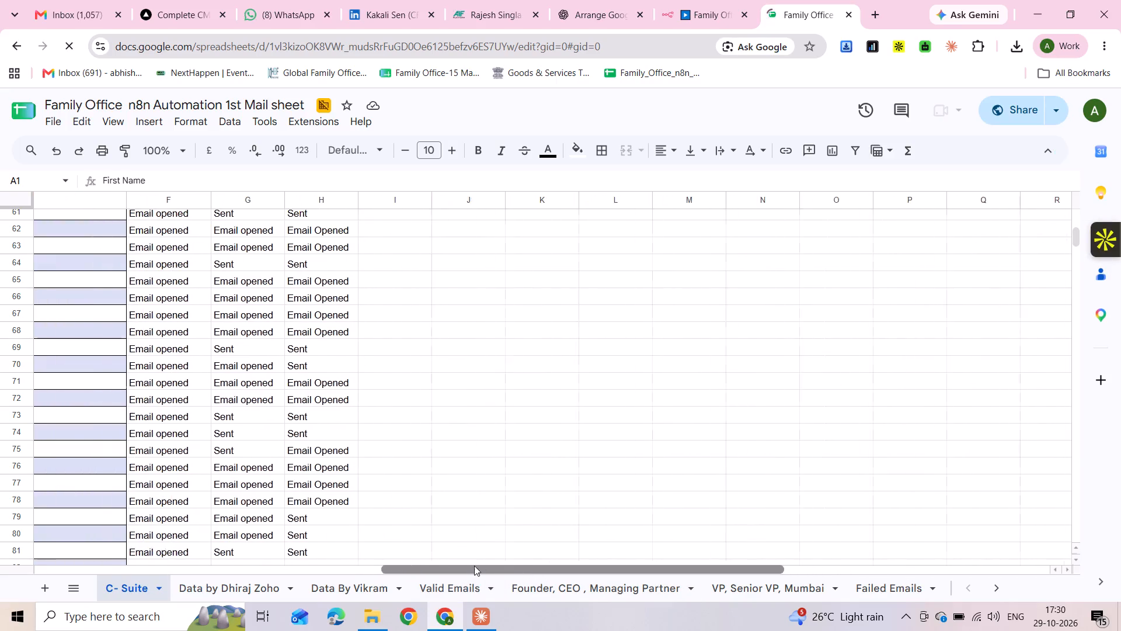
drag(474, 566, 461, 568)
scroll(255, 344, up, 9)
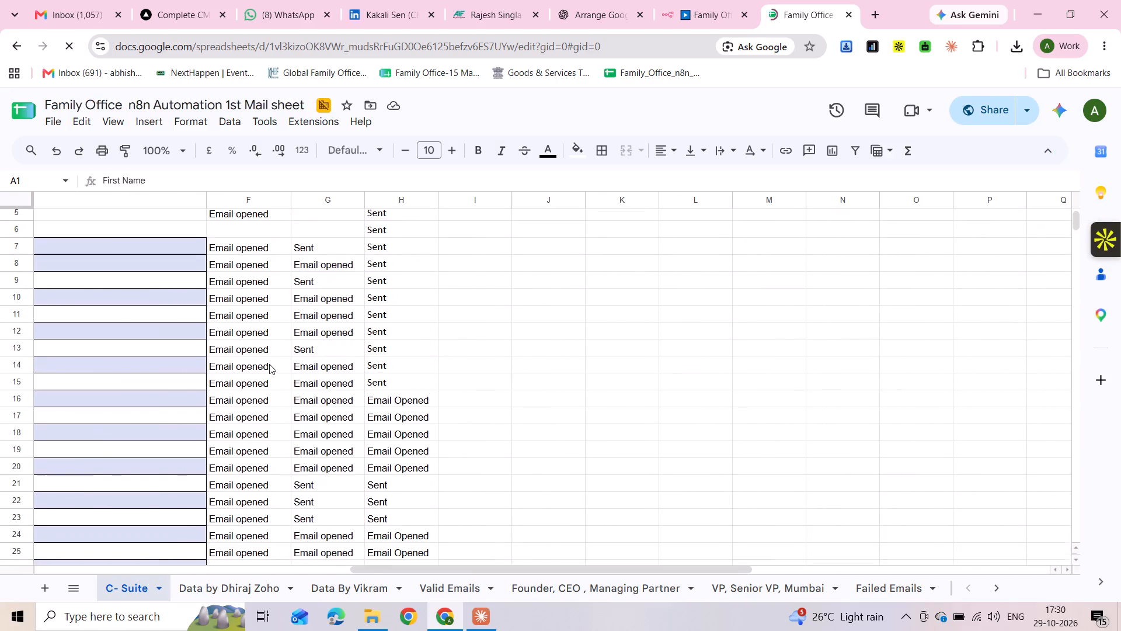
scroll(269, 364, up, 9)
scroll(269, 364, down, 20)
scroll(269, 364, down, 11)
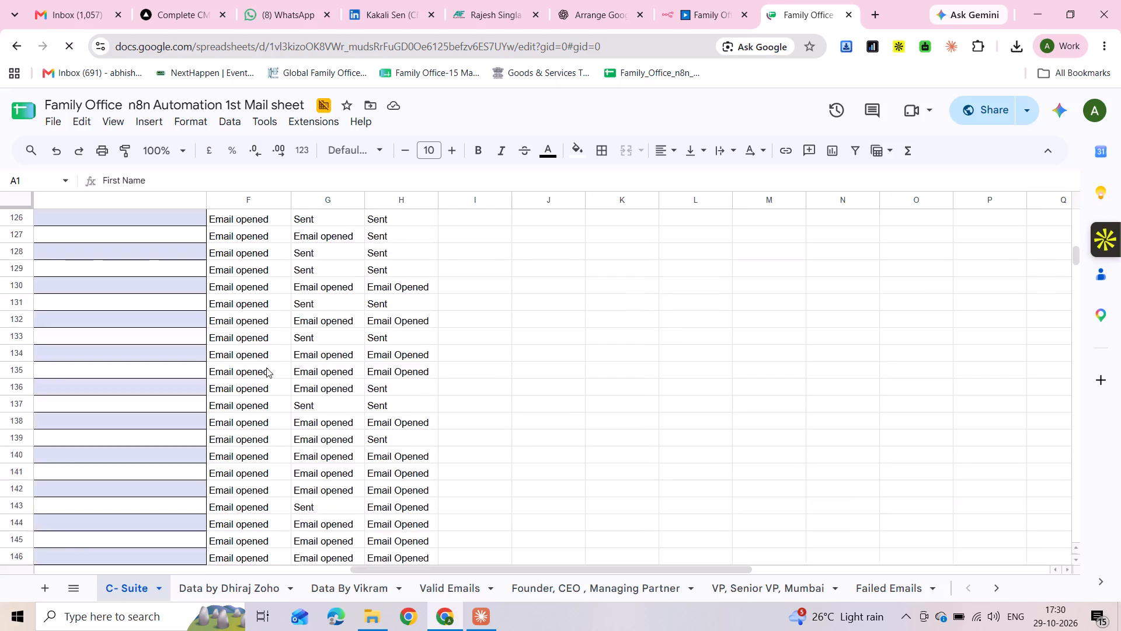
scroll(266, 367, down, 8)
Switch to the Family Office workflow in n8n and check the source sheet settings of the Get row(s) in sheet node.
click(177, 6)
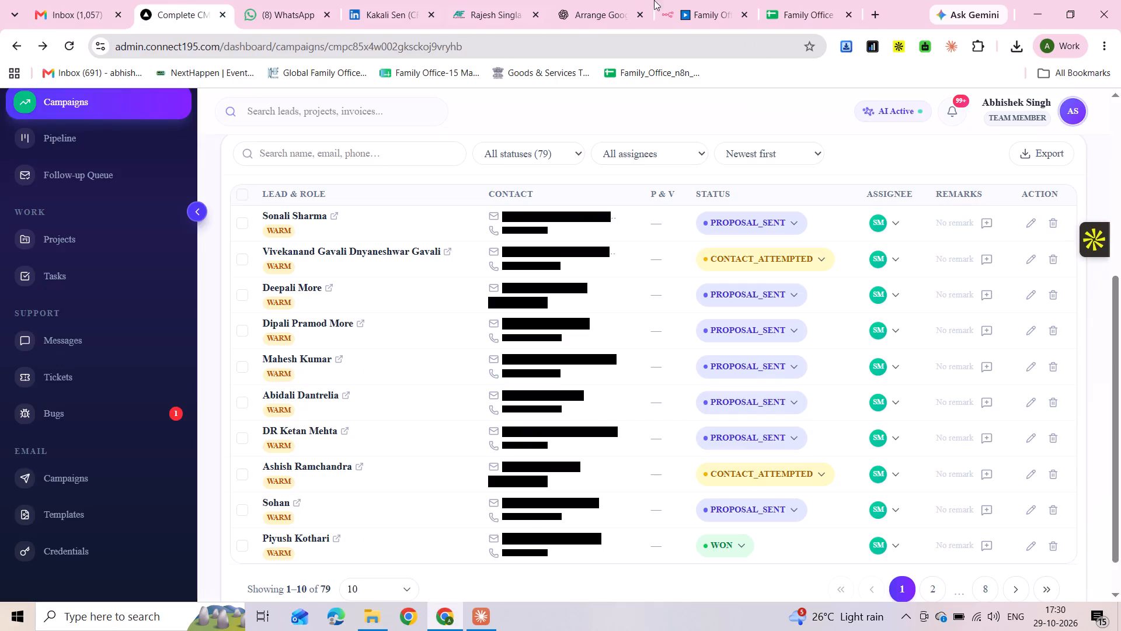
click(681, 1)
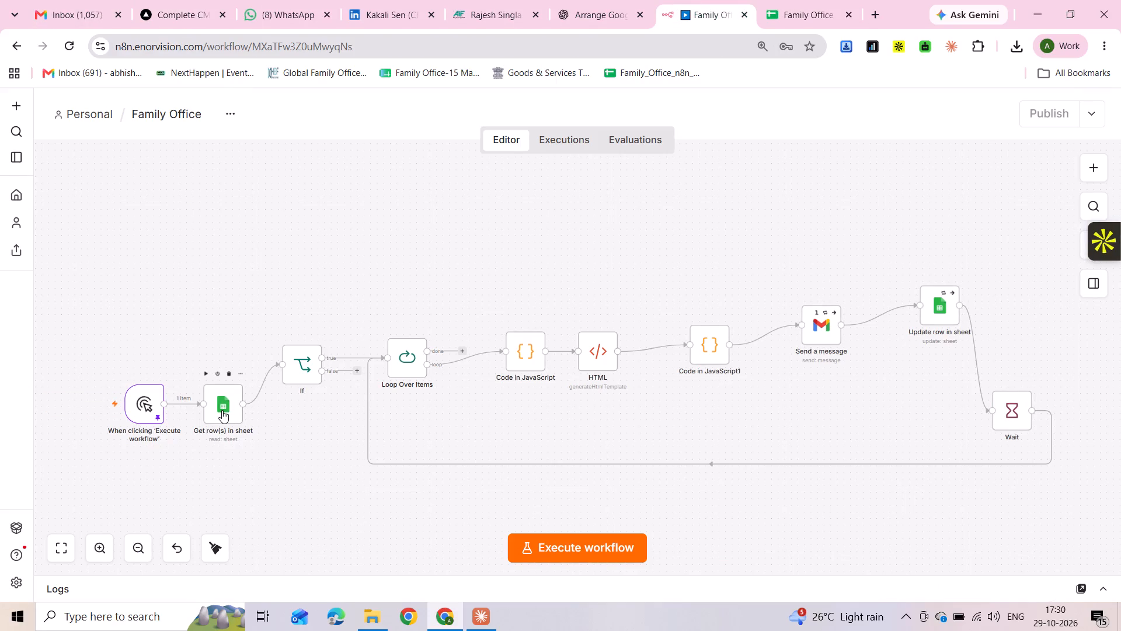
double_click(222, 410)
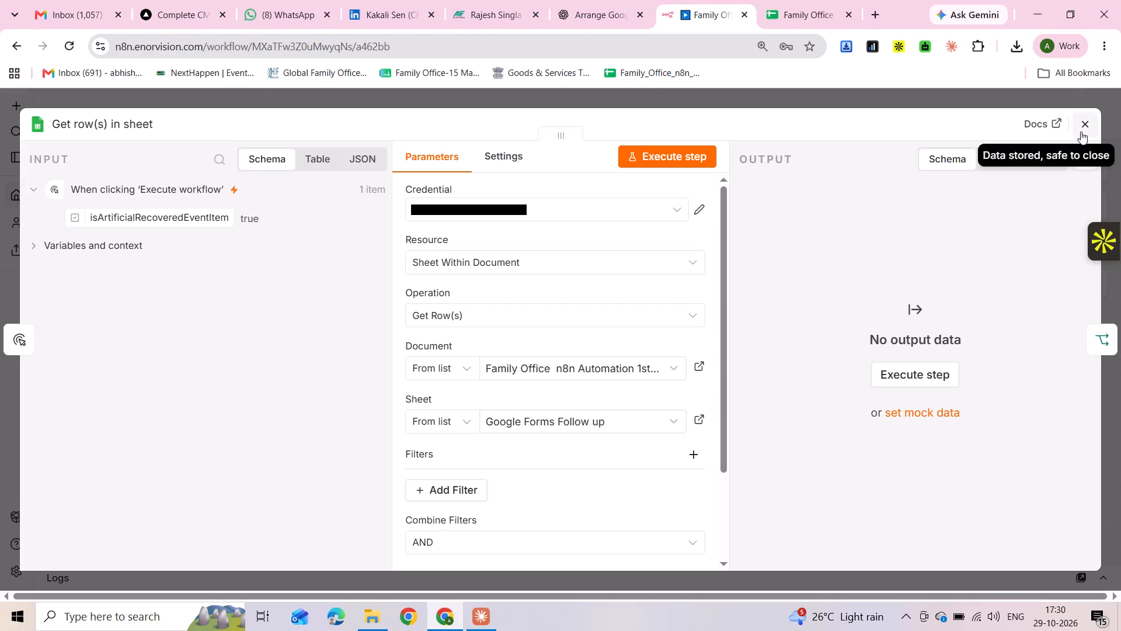
click(1084, 129)
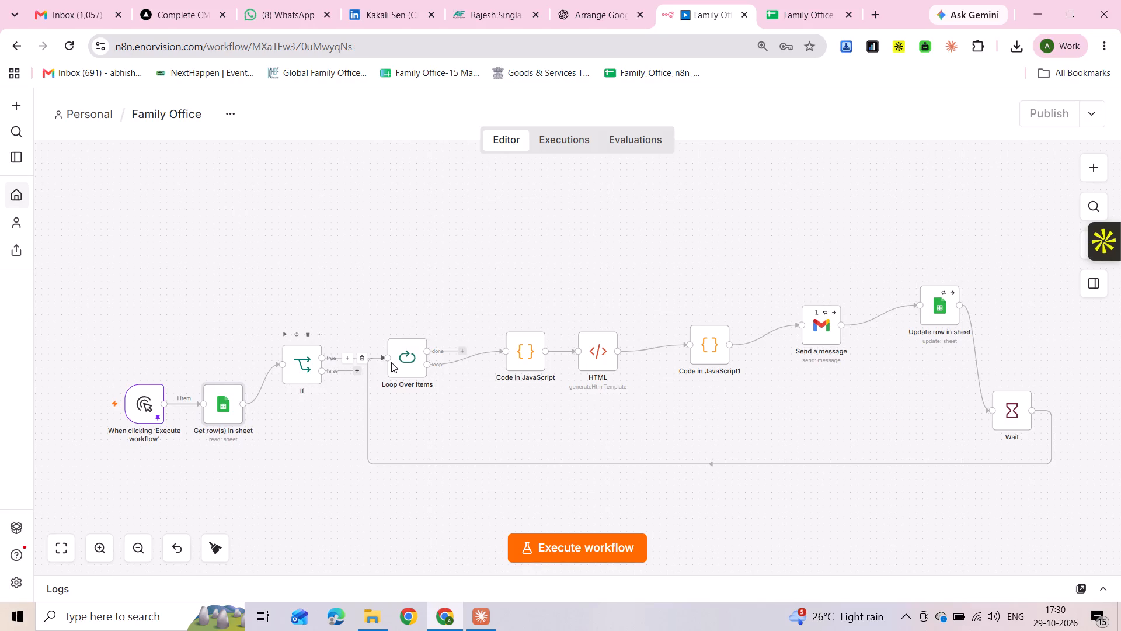
Execute the HTML node of the Family Office workflow to generate the email template output.
double_click(591, 343)
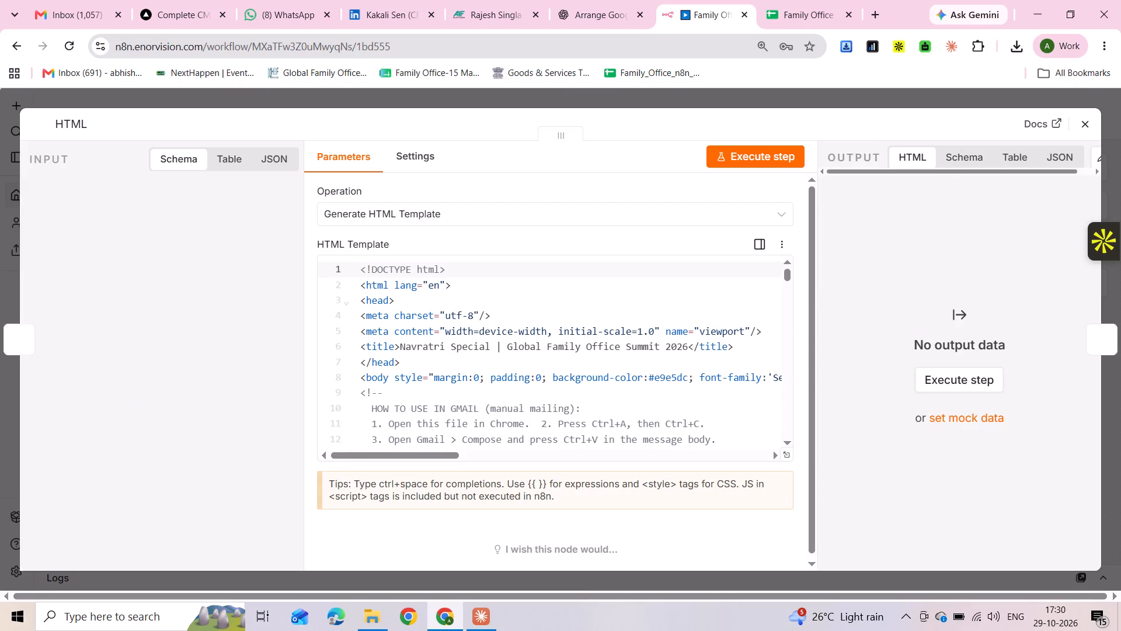
click(731, 155)
click(766, 151)
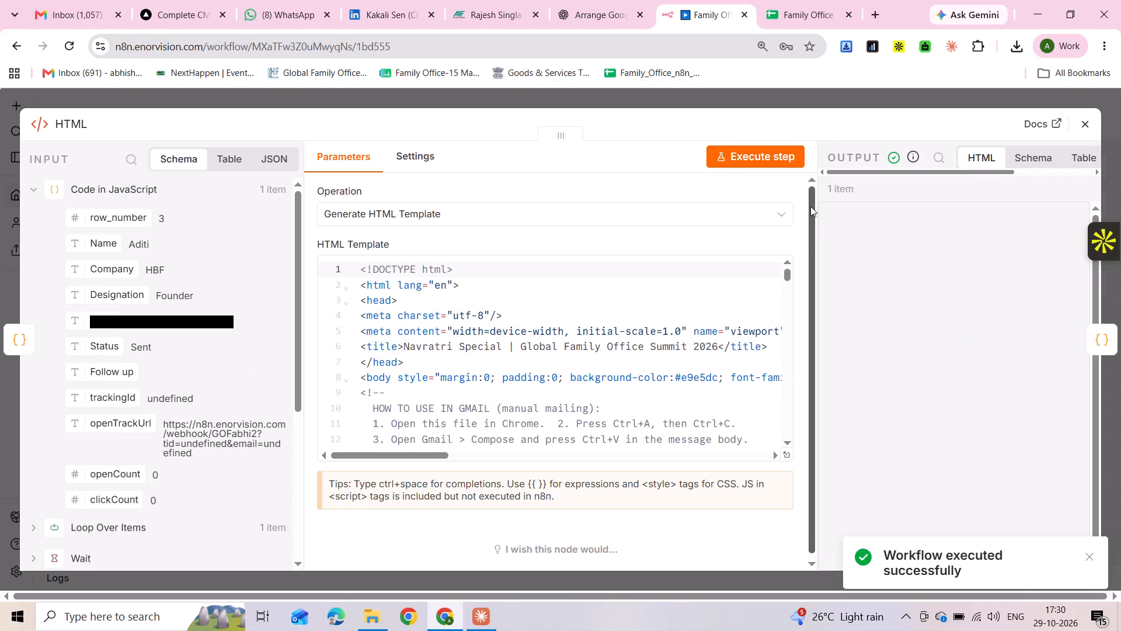
Read through the rendered Global Family Office Summit 2026 email in the HTML node's output, and close the node.
scroll(1049, 317, down, 2)
scroll(1000, 342, down, 4)
scroll(1000, 342, up, 1)
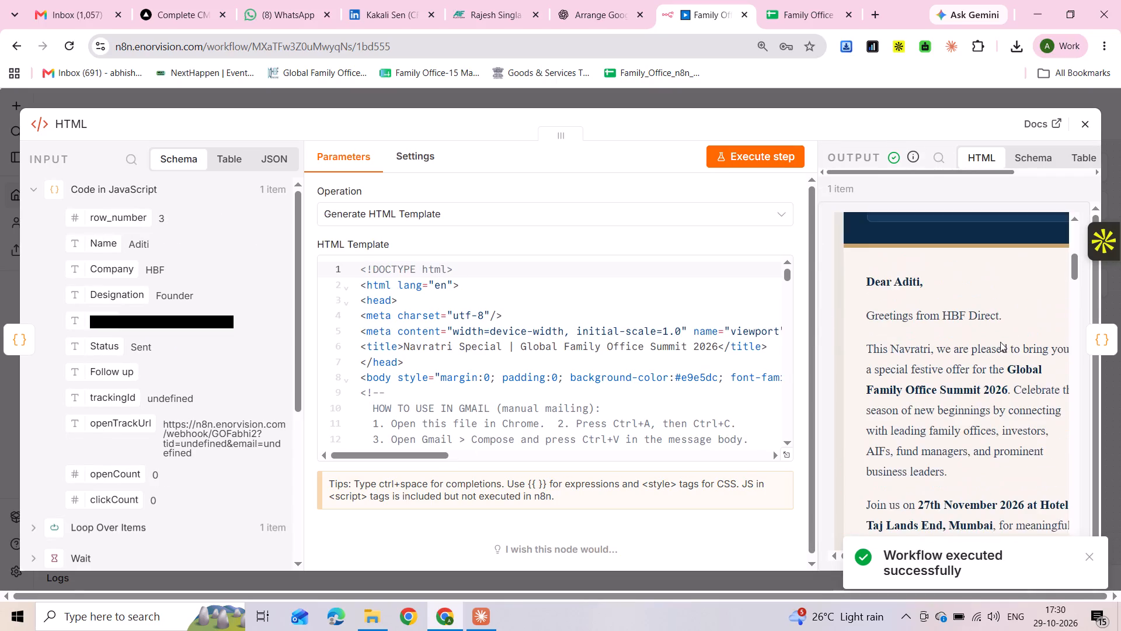
scroll(1000, 342, down, 6)
scroll(1000, 342, up, 1)
scroll(1000, 342, down, 14)
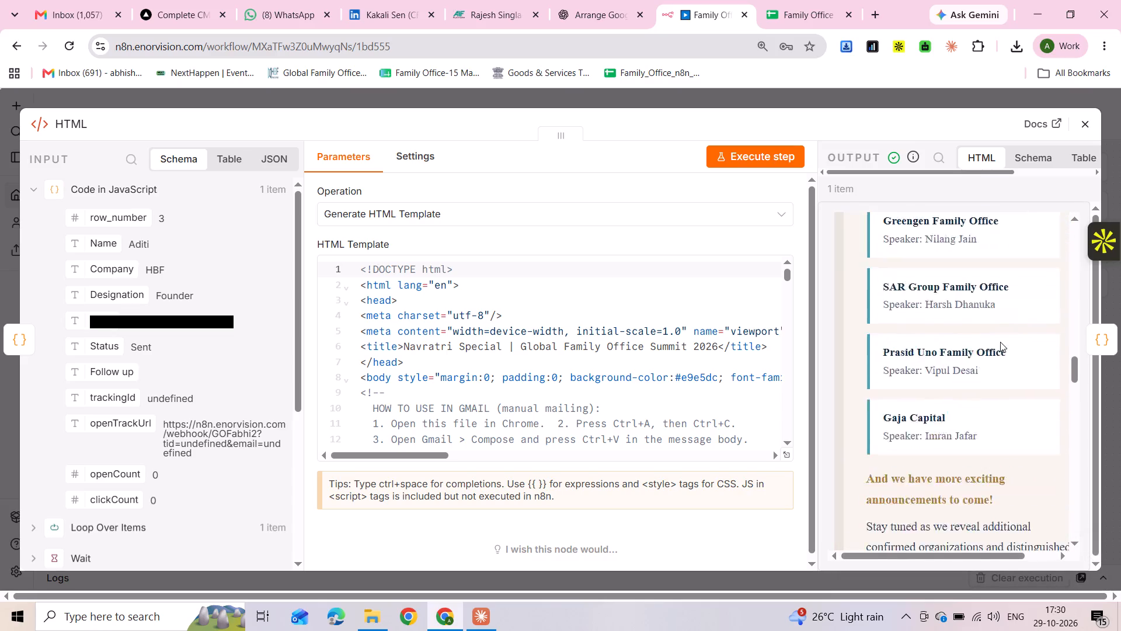
scroll(1000, 342, up, 1)
scroll(1000, 342, down, 4)
click(1081, 131)
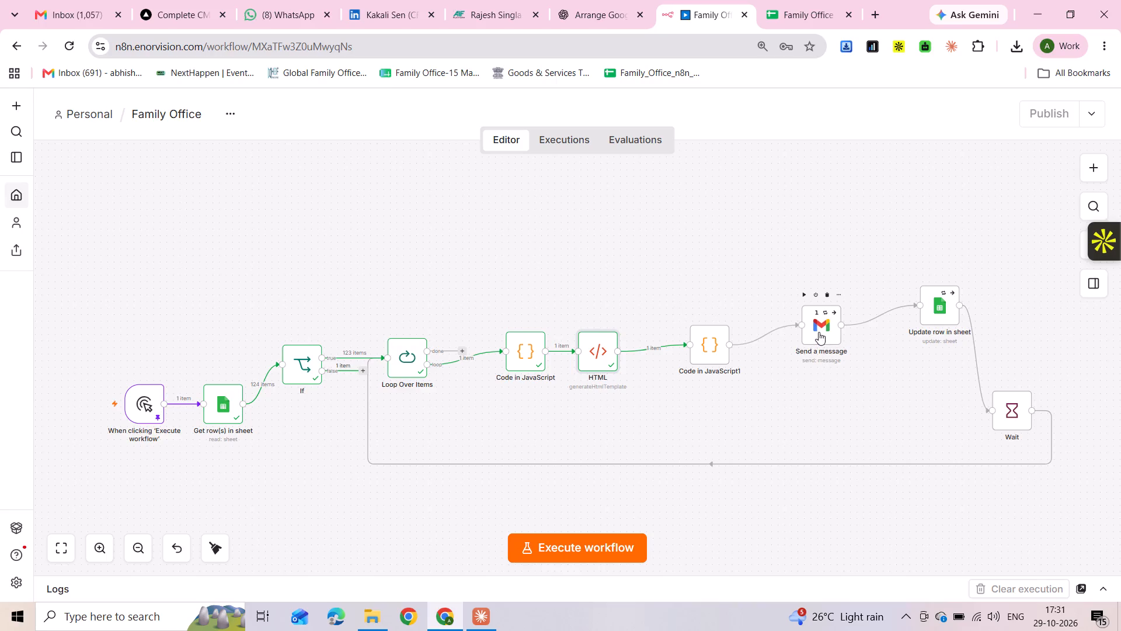
Check the Send a message node's recipient, subject, message, CC and sender name settings.
double_click(819, 332)
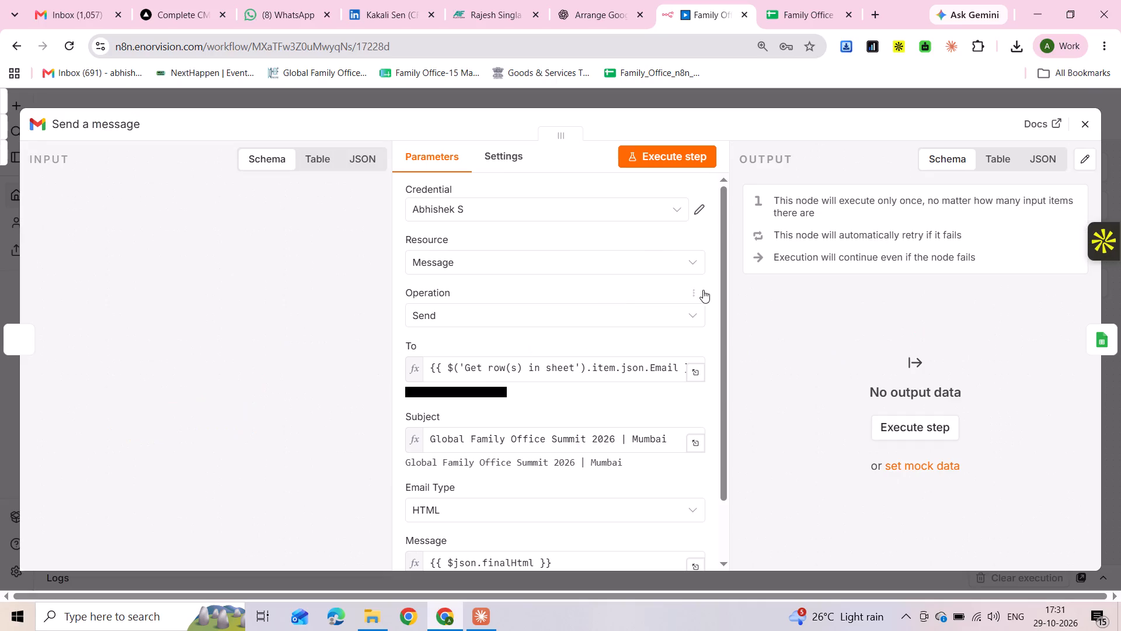
scroll(506, 406, down, 5)
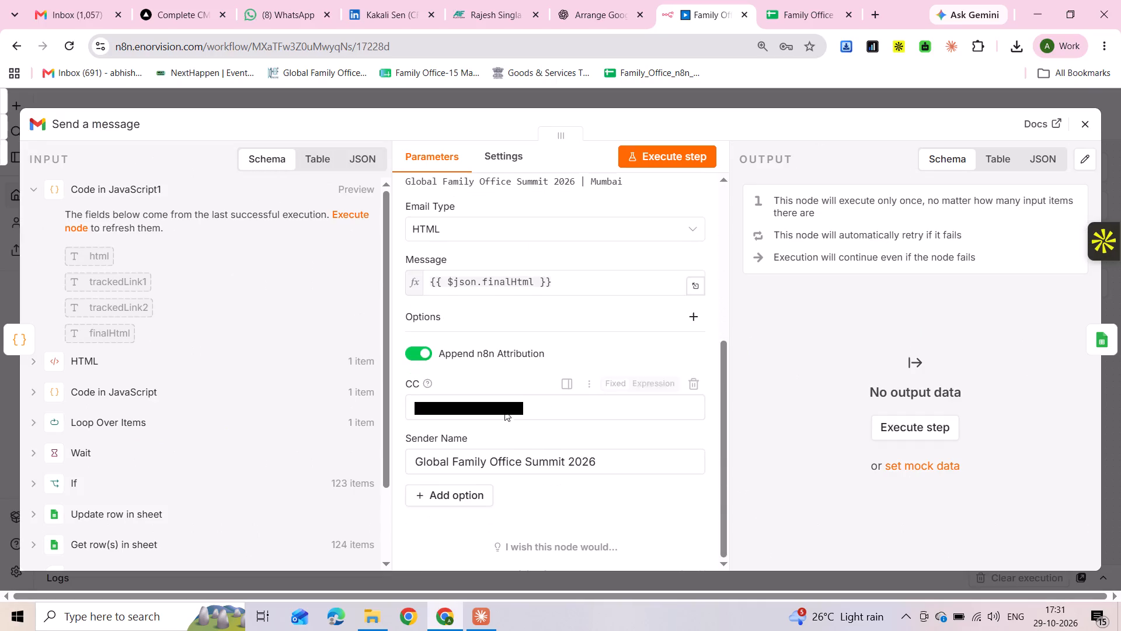
click(1084, 114)
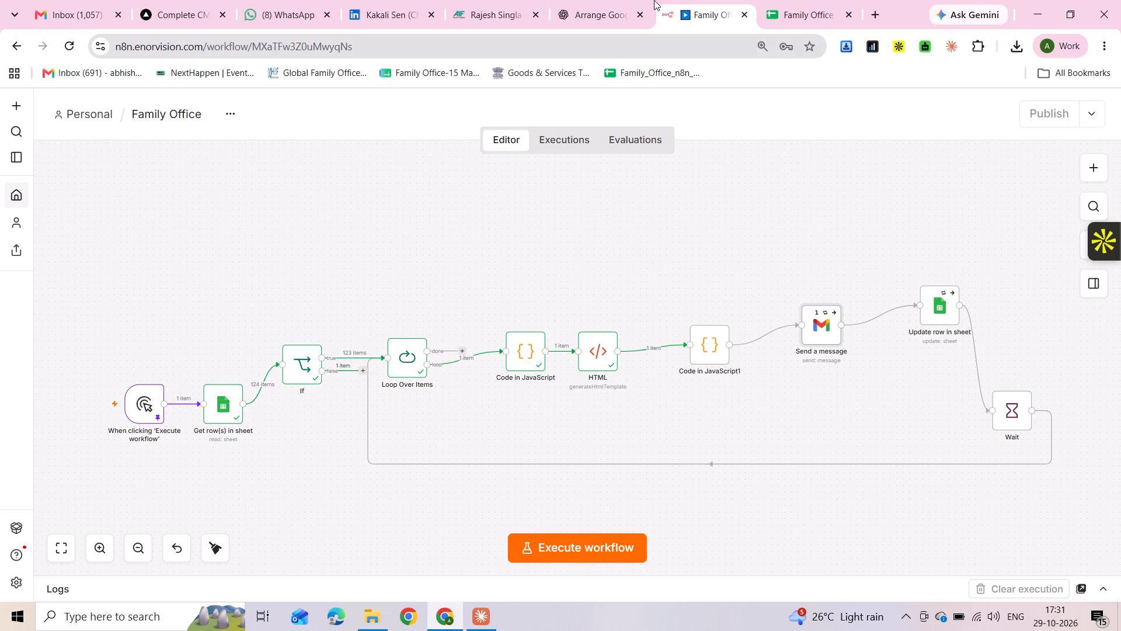
Return to the mailing spreadsheet and examine the C- Suite contacts' titles and email statuses down to the last filled row.
double_click(795, 6)
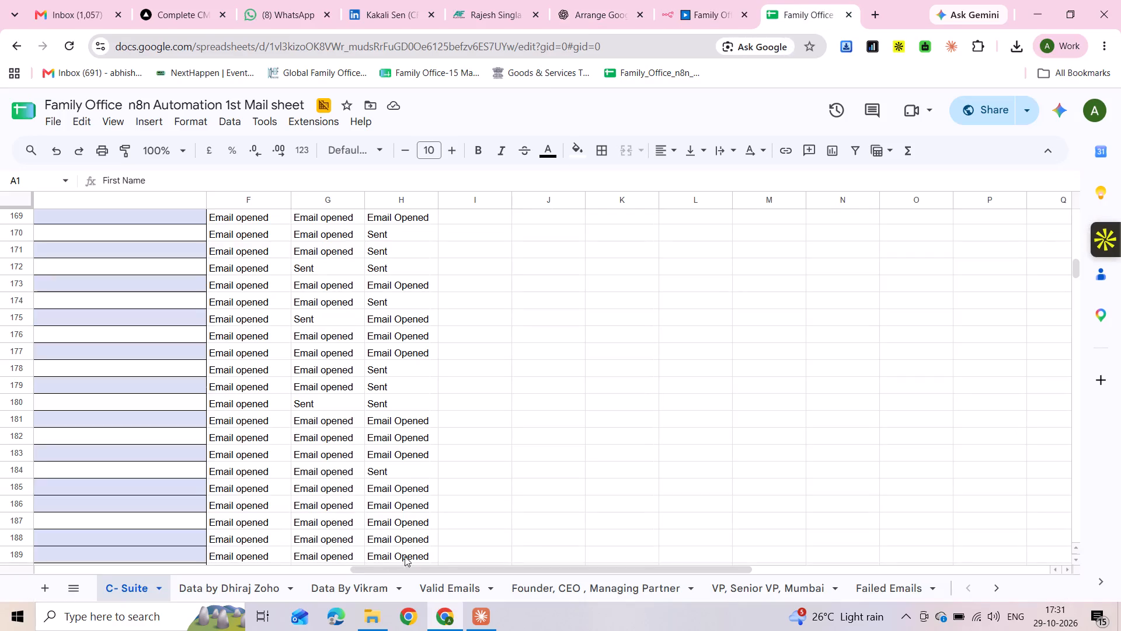
click(413, 561)
drag(413, 561, 354, 555)
click(388, 573)
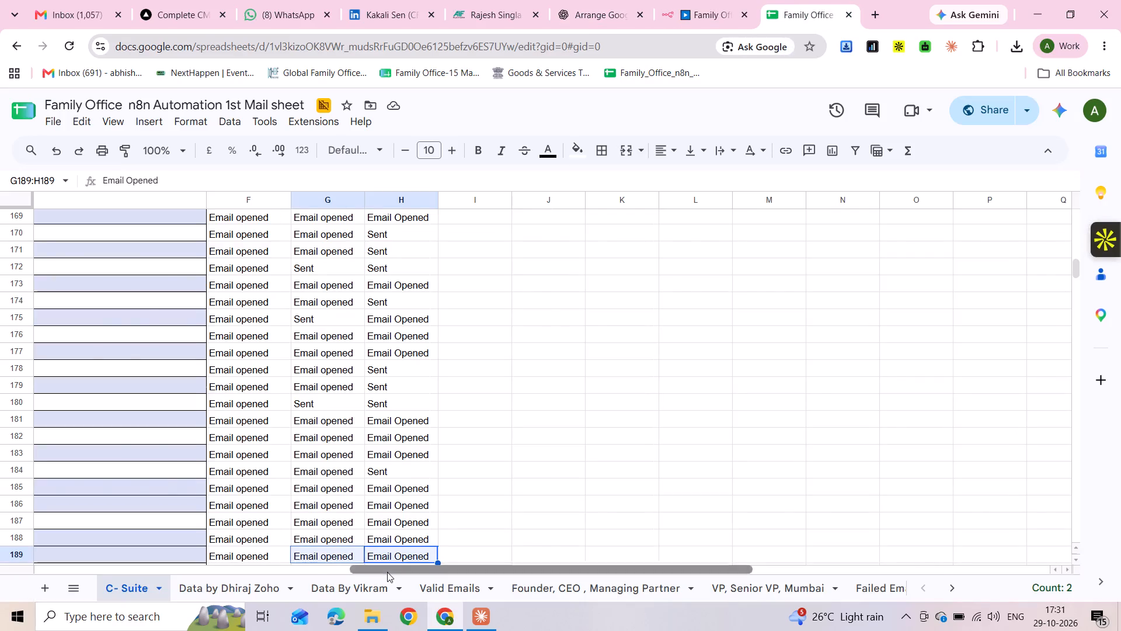
drag(374, 568, 207, 547)
drag(191, 543, 64, 527)
scroll(131, 449, down, 20)
scroll(131, 449, down, 9)
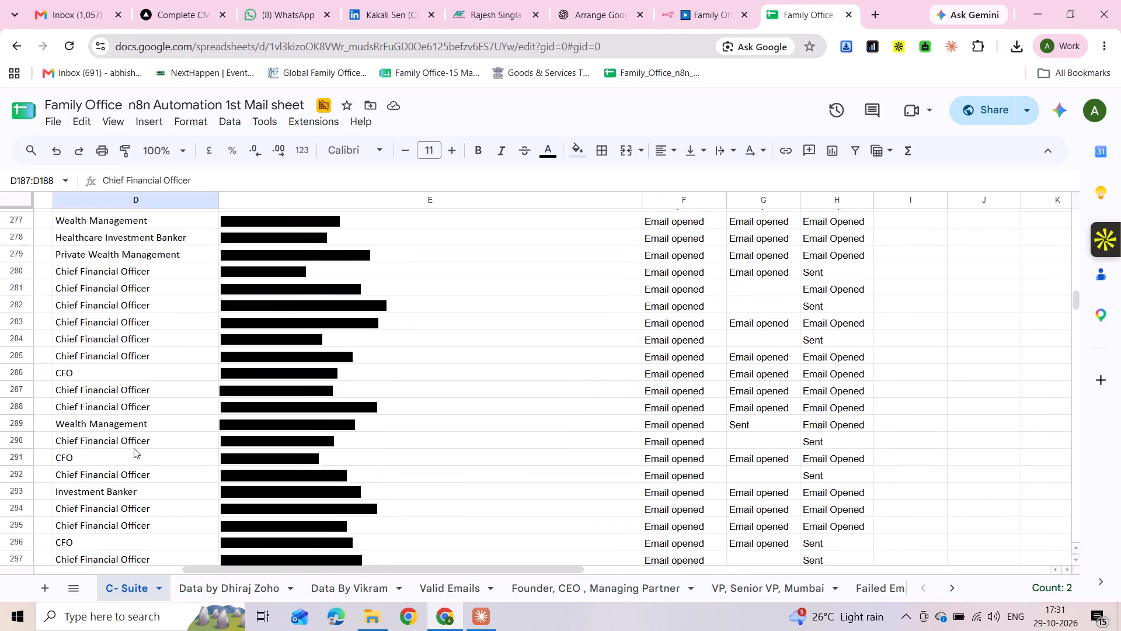
scroll(134, 448, down, 10)
drag(1072, 318, 1061, 371)
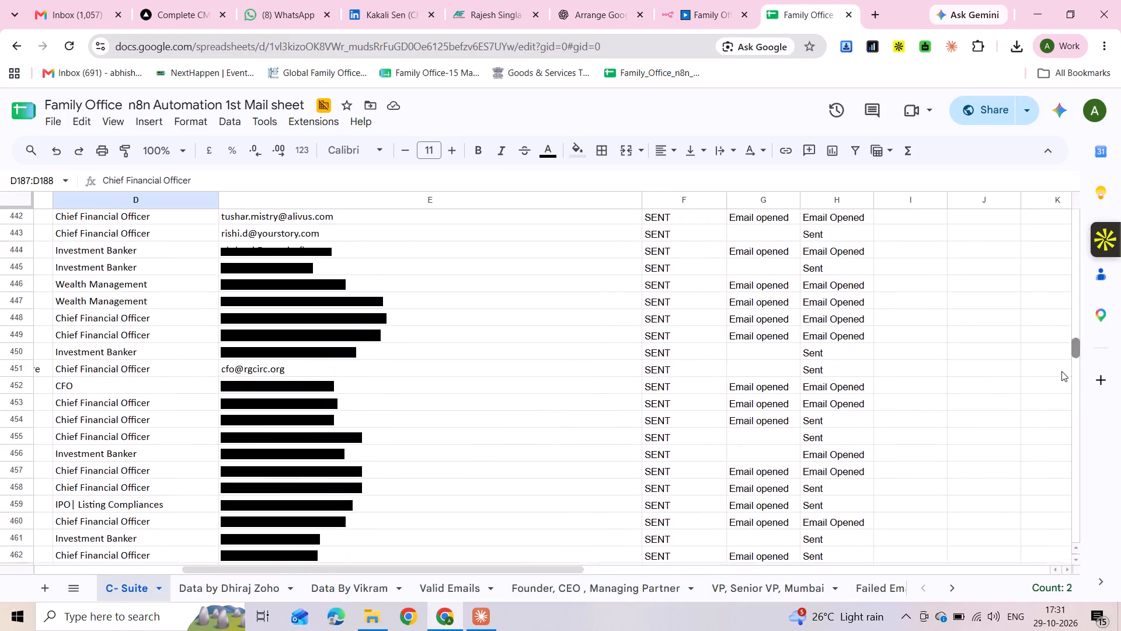
drag(1061, 371, 1042, 501)
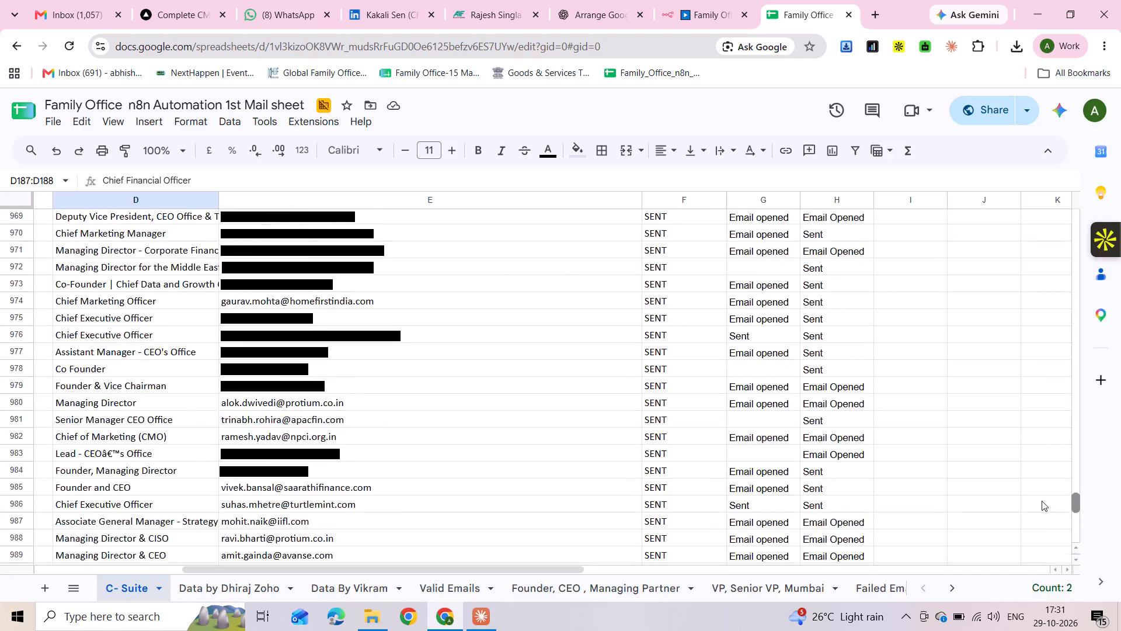
drag(1042, 501, 1041, 507)
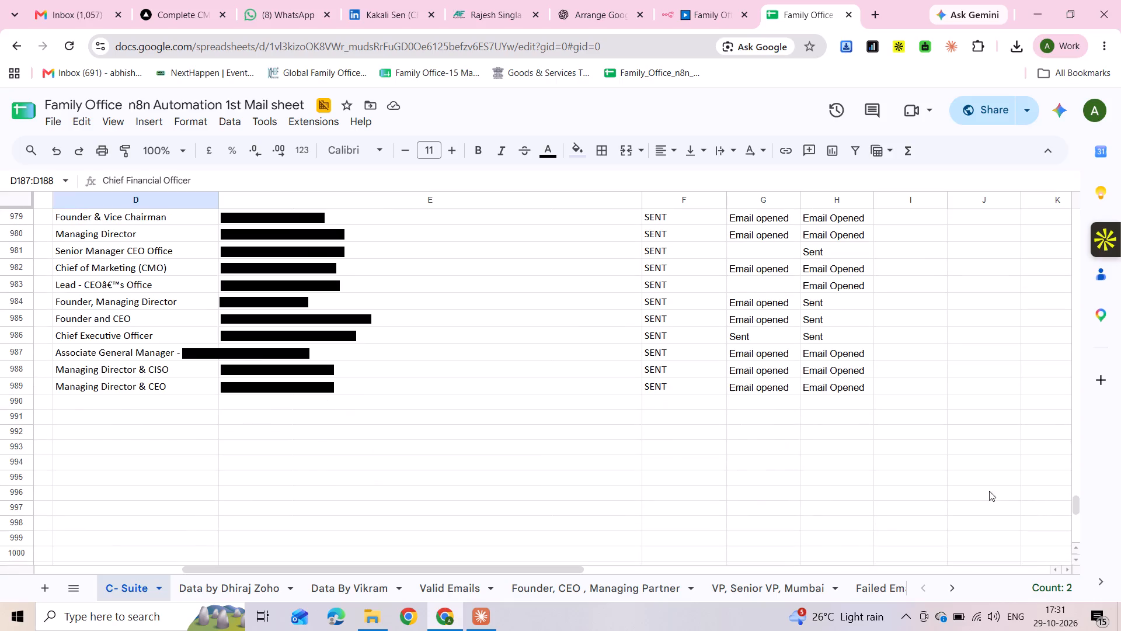
Examine the Data by Dhiraj Zoho sheet from its first contacts to beyond the end of the list.
click(224, 589)
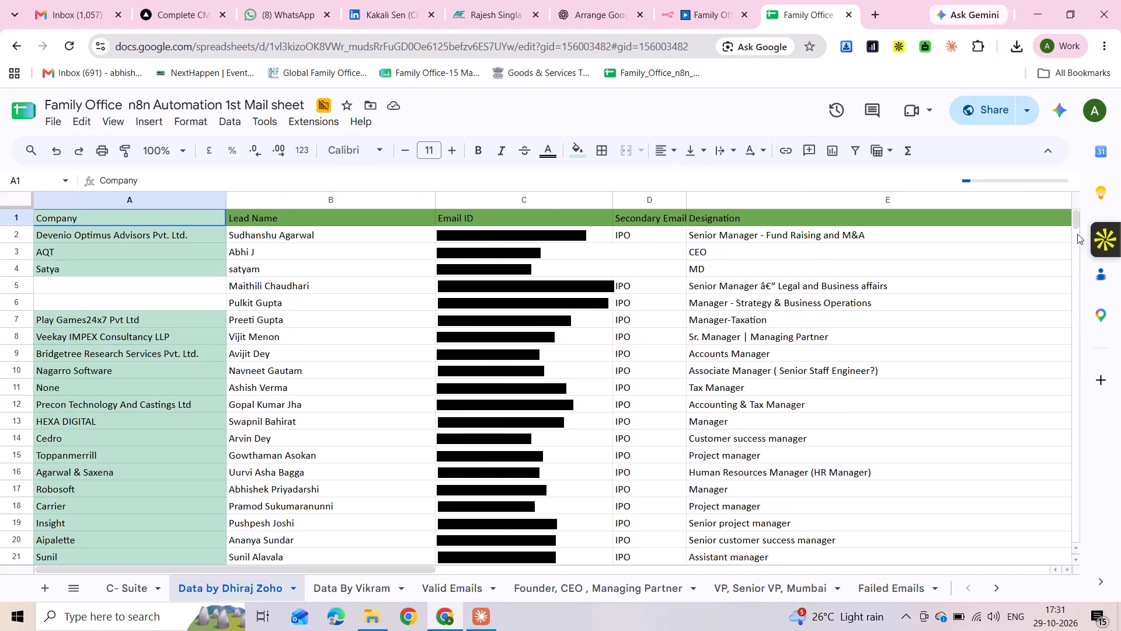
drag(1077, 223, 1048, 374)
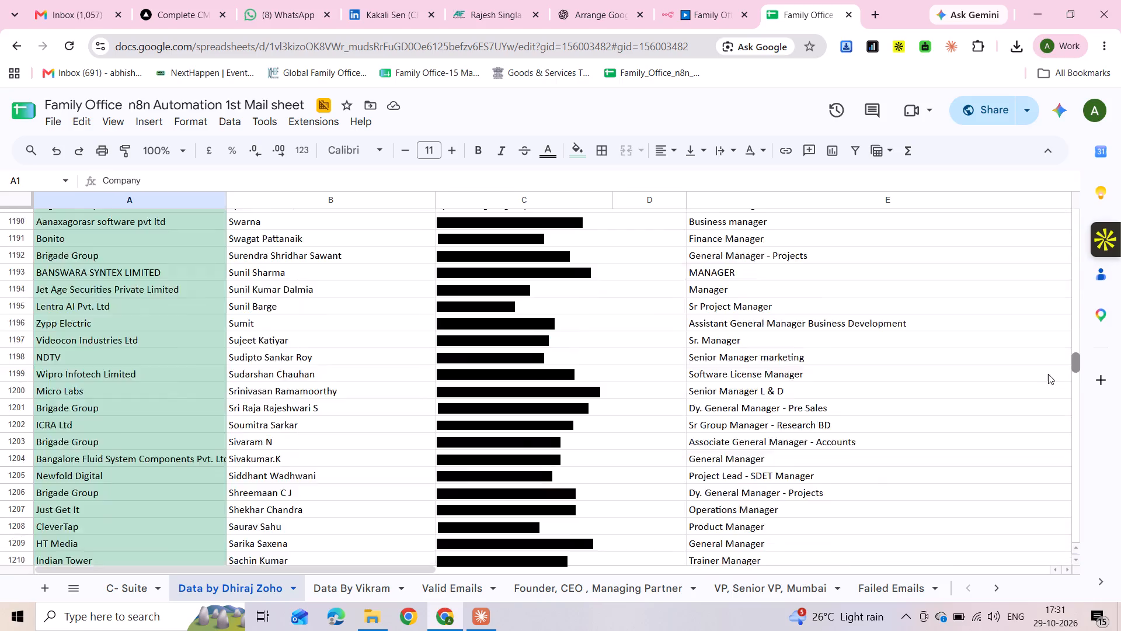
drag(1048, 374, 1033, 427)
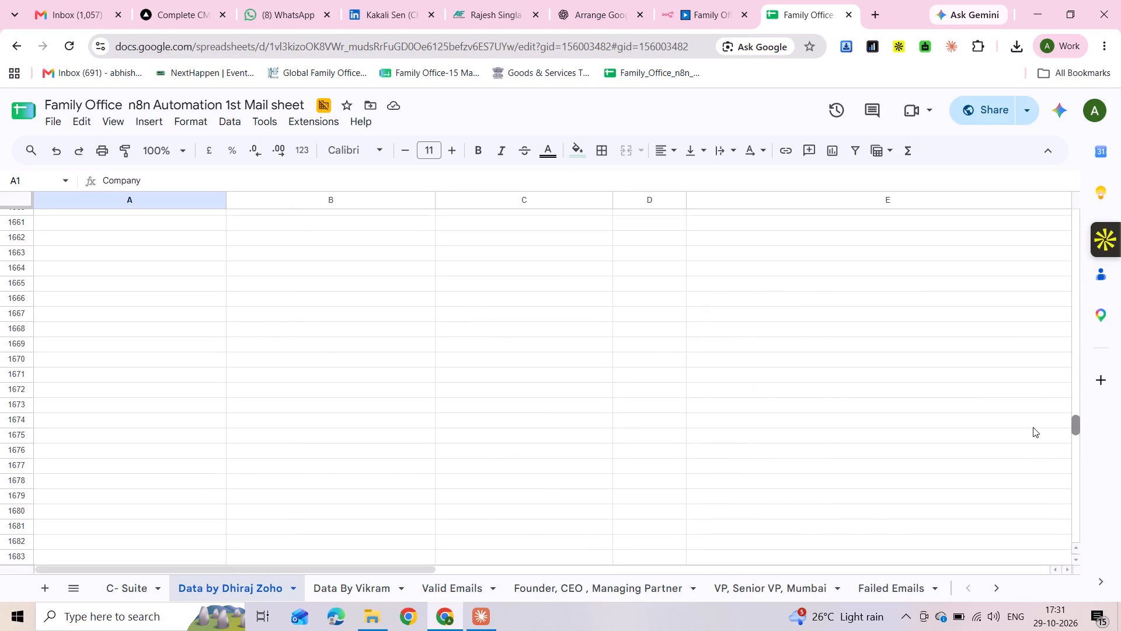
drag(1033, 427, 1037, 420)
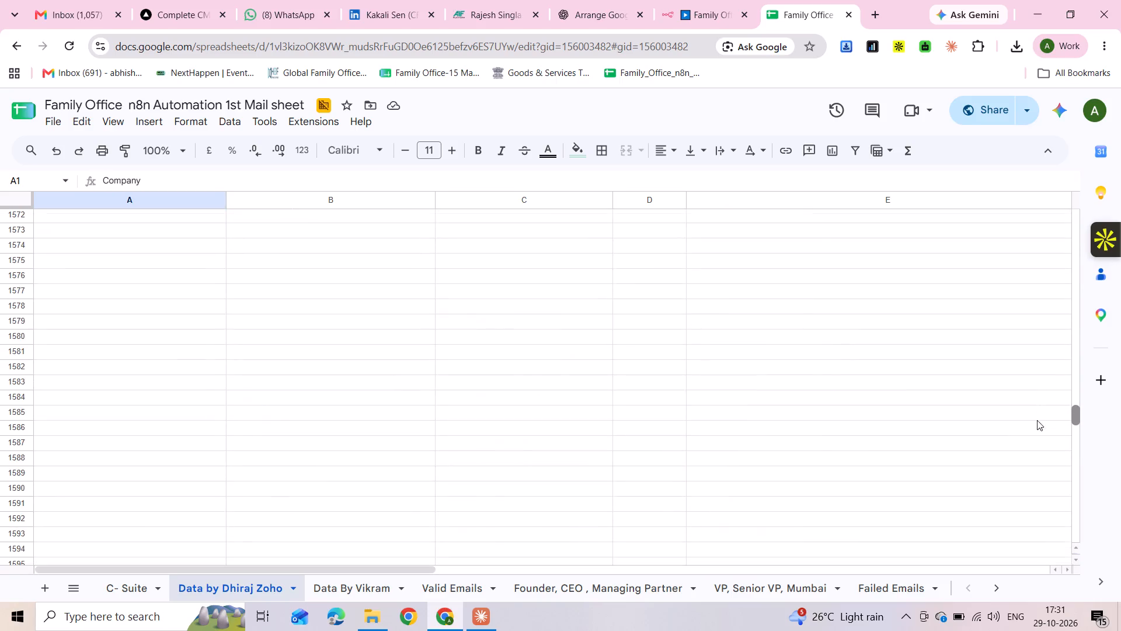
drag(1037, 420, 1039, 419)
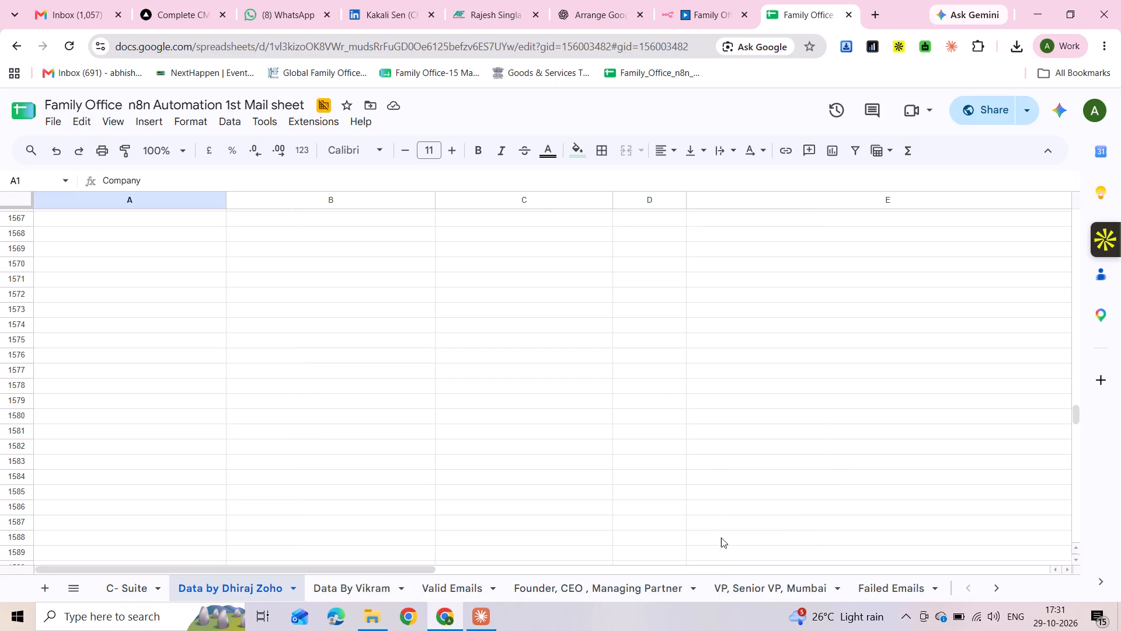
View the contacts and email statuses on the Data By Vikram sheet, and close the spreadsheet.
click(337, 593)
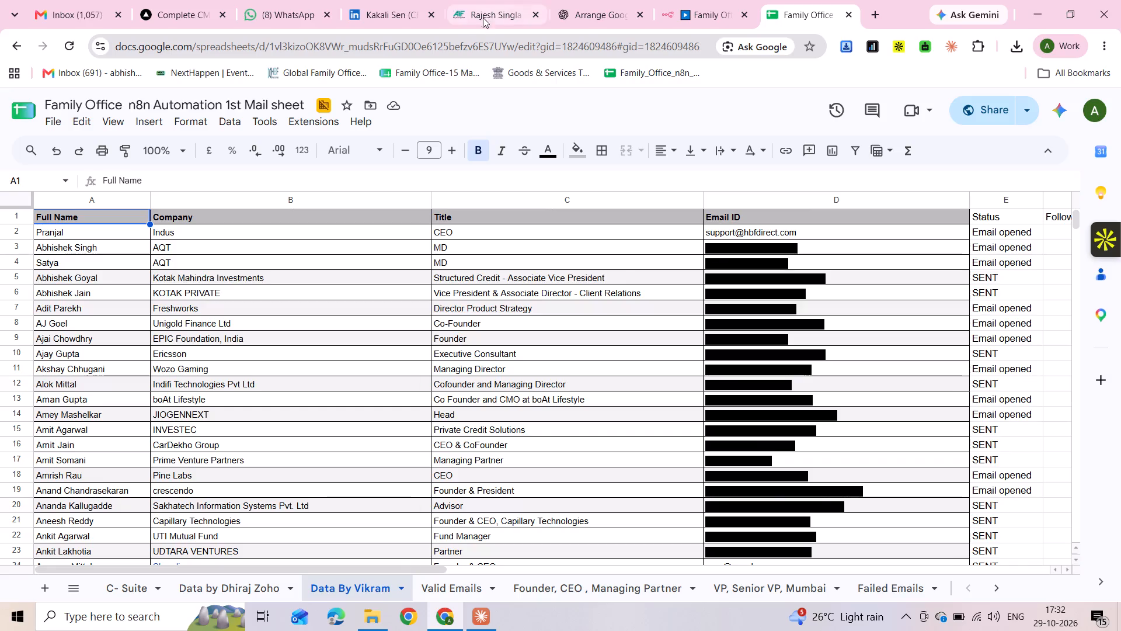
click(847, 11)
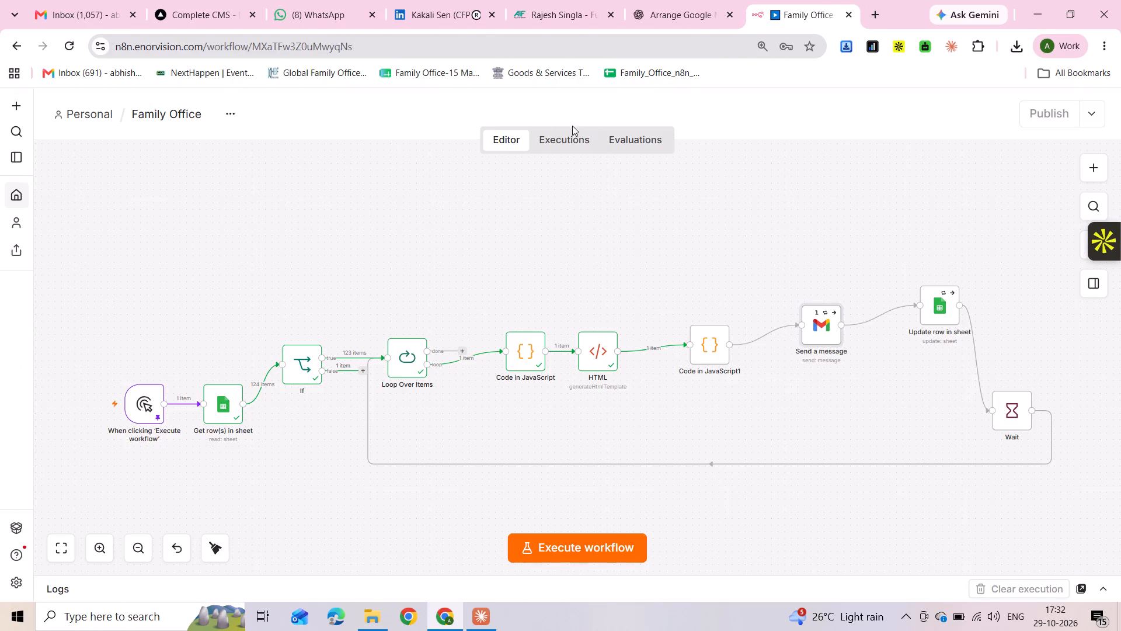